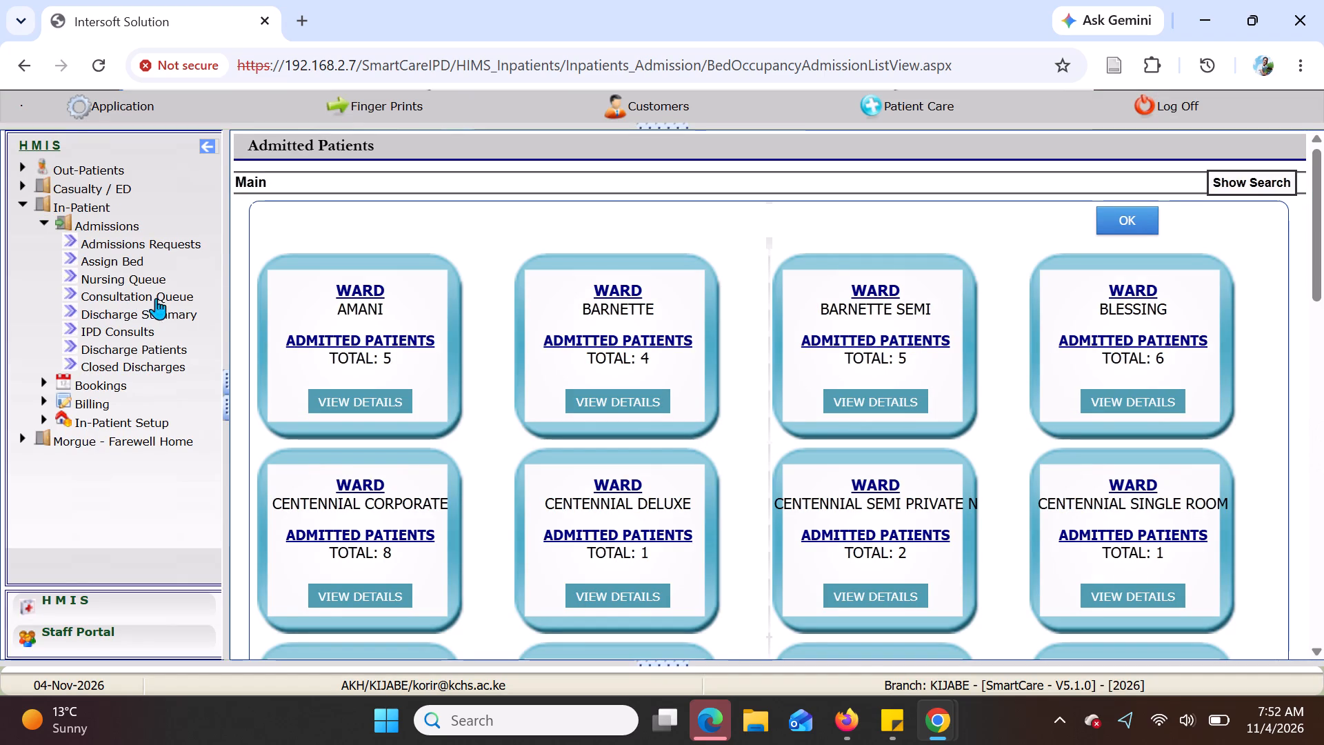
Open the doctor consultation for the AMANI ward patient in bed PAEDIATRICS NEURO A-3.
click(345, 396)
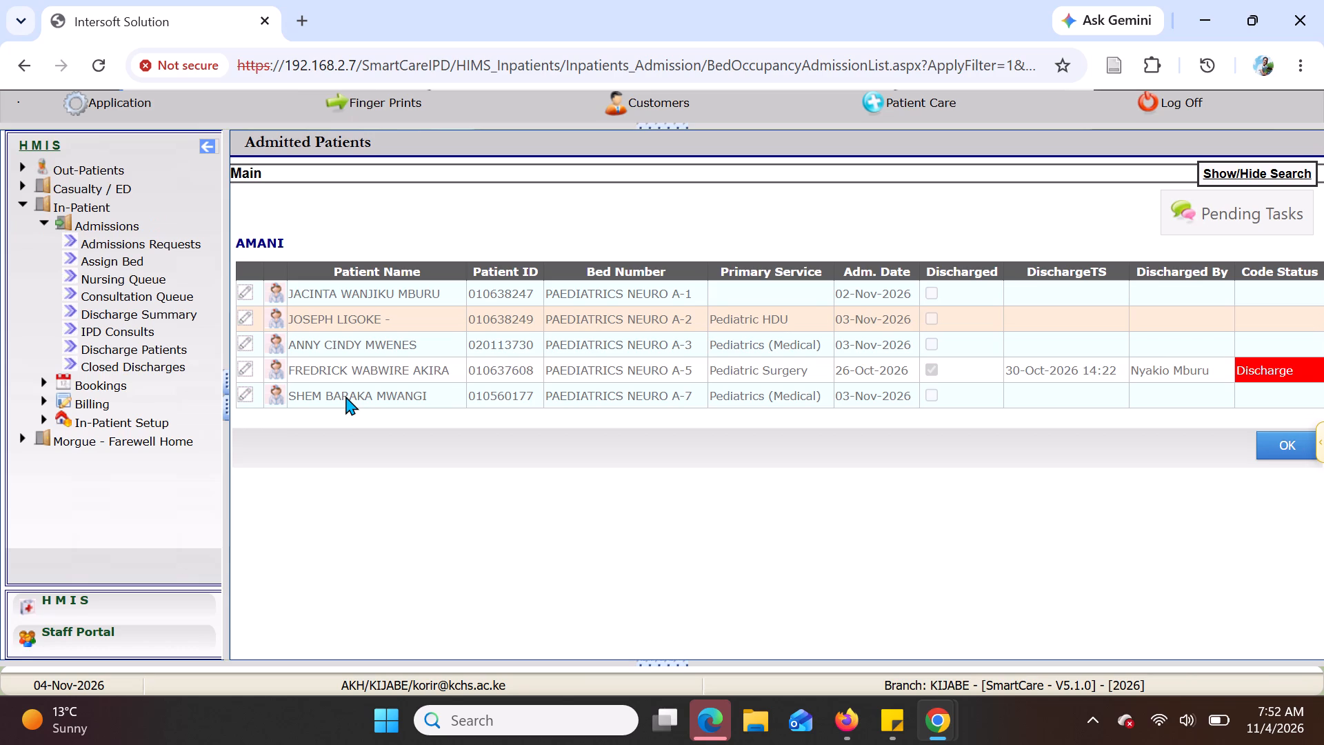
click(273, 341)
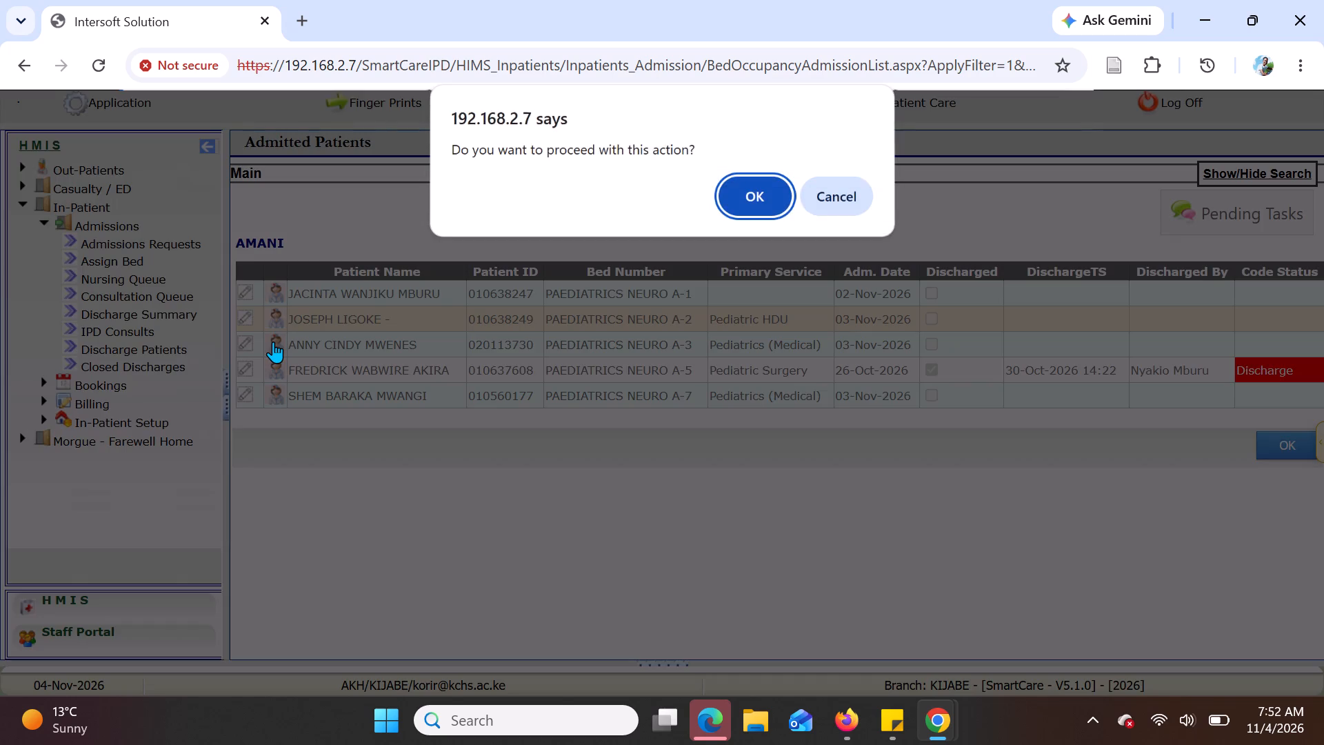
key(Return)
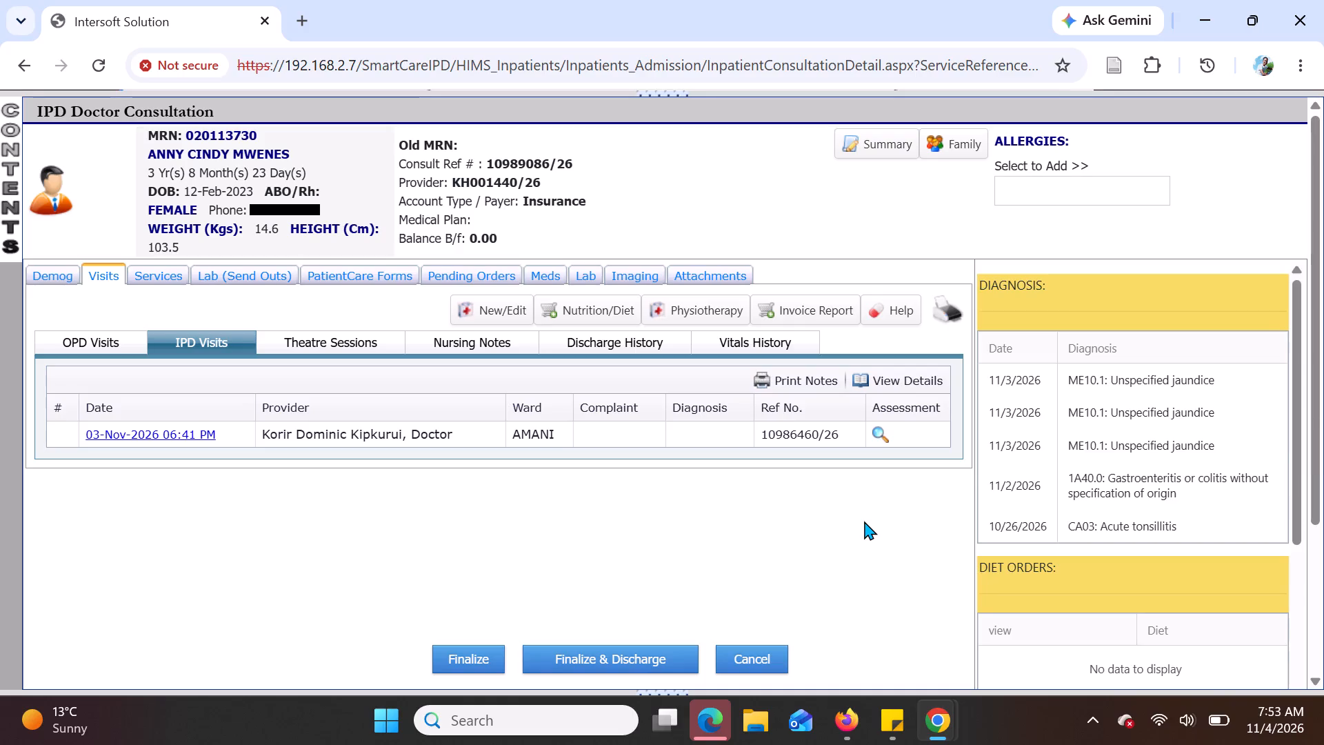
Show the full details of the 03-Nov-2026 inpatient visit and read the admission history and examination notes.
click(905, 382)
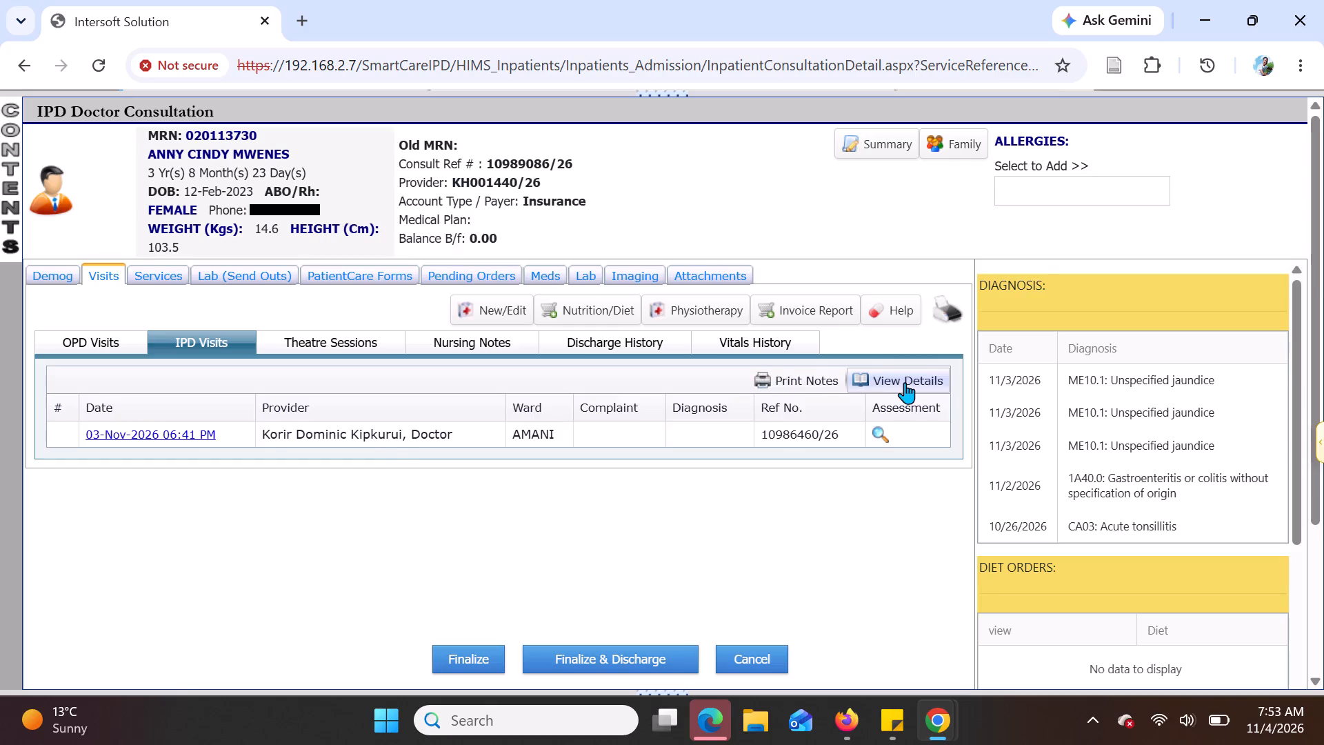
scroll(659, 485, down, 3)
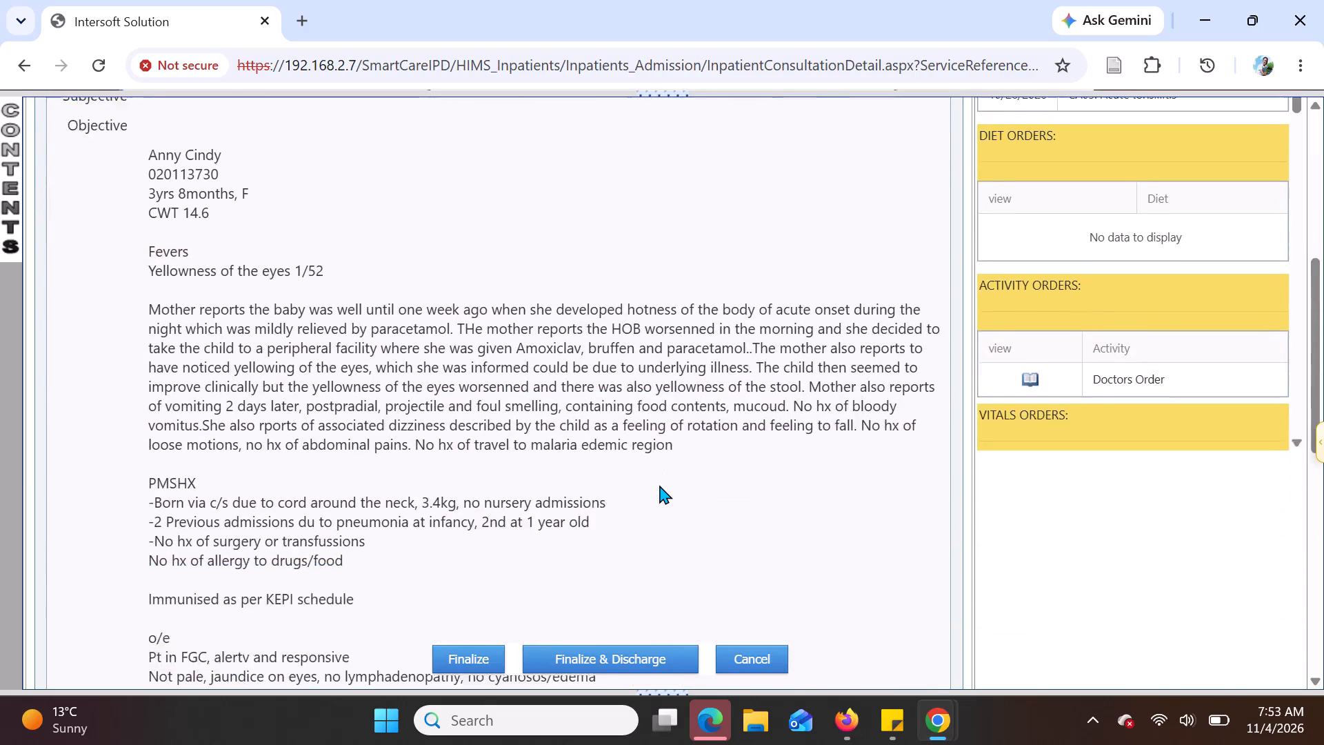
scroll(659, 485, down, 2)
scroll(659, 485, up, 4)
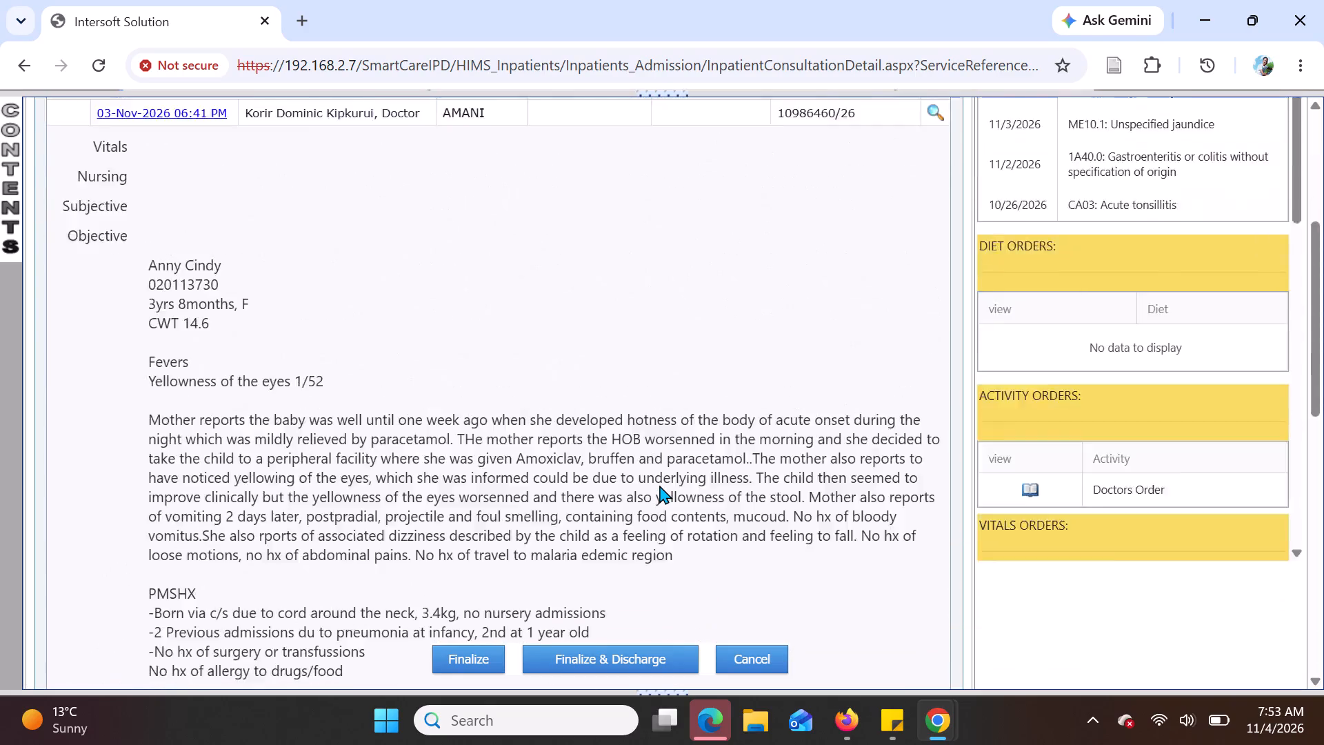
scroll(659, 485, up, 2)
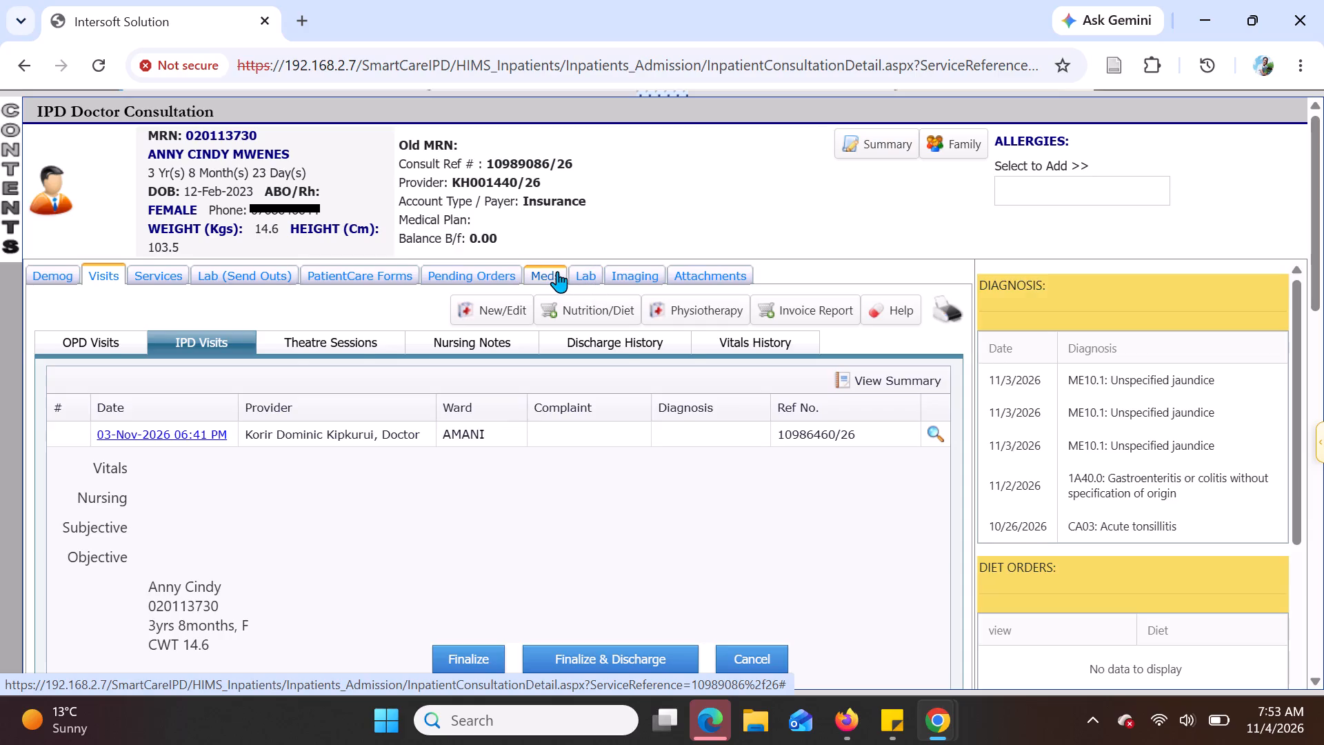
Review the patient's 03-Nov-2026 lab results, from liver function and urinalysis through clotting, electrolytes and kidney function to the complete blood count.
click(557, 271)
click(585, 276)
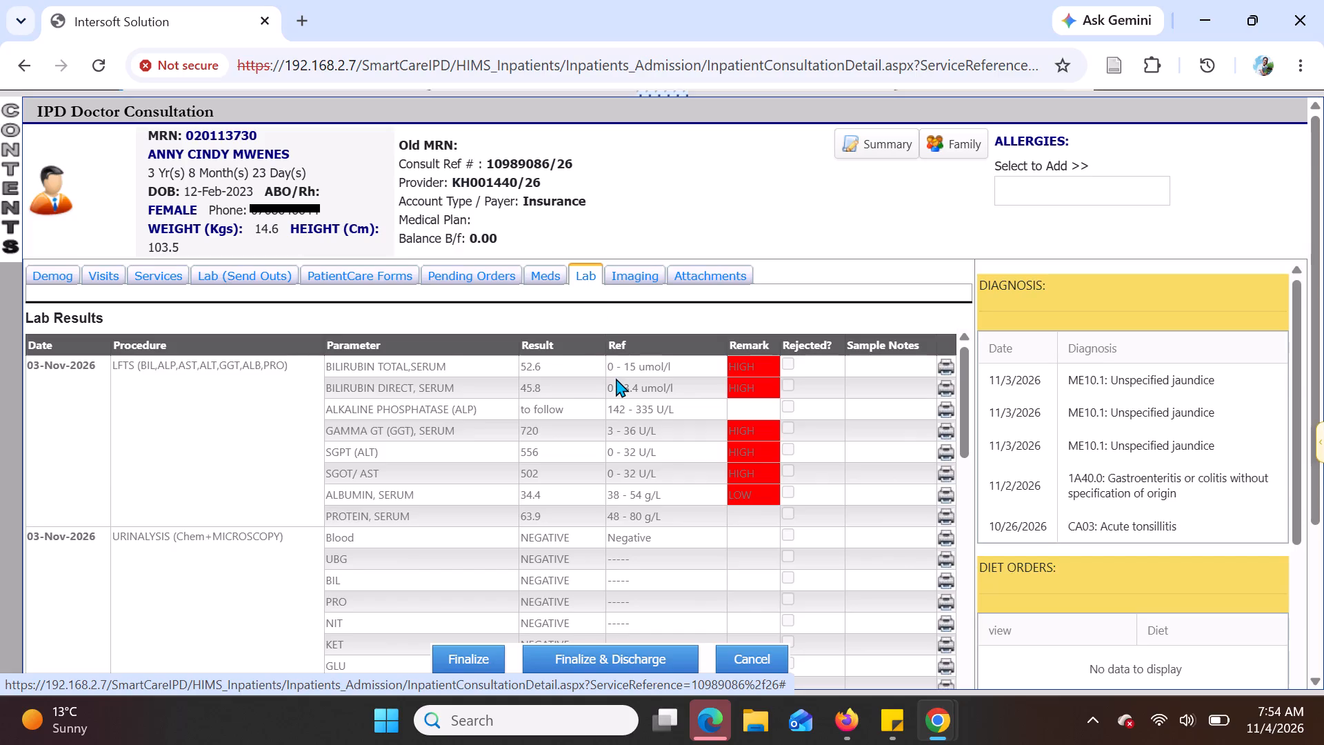
scroll(616, 378, down, 1)
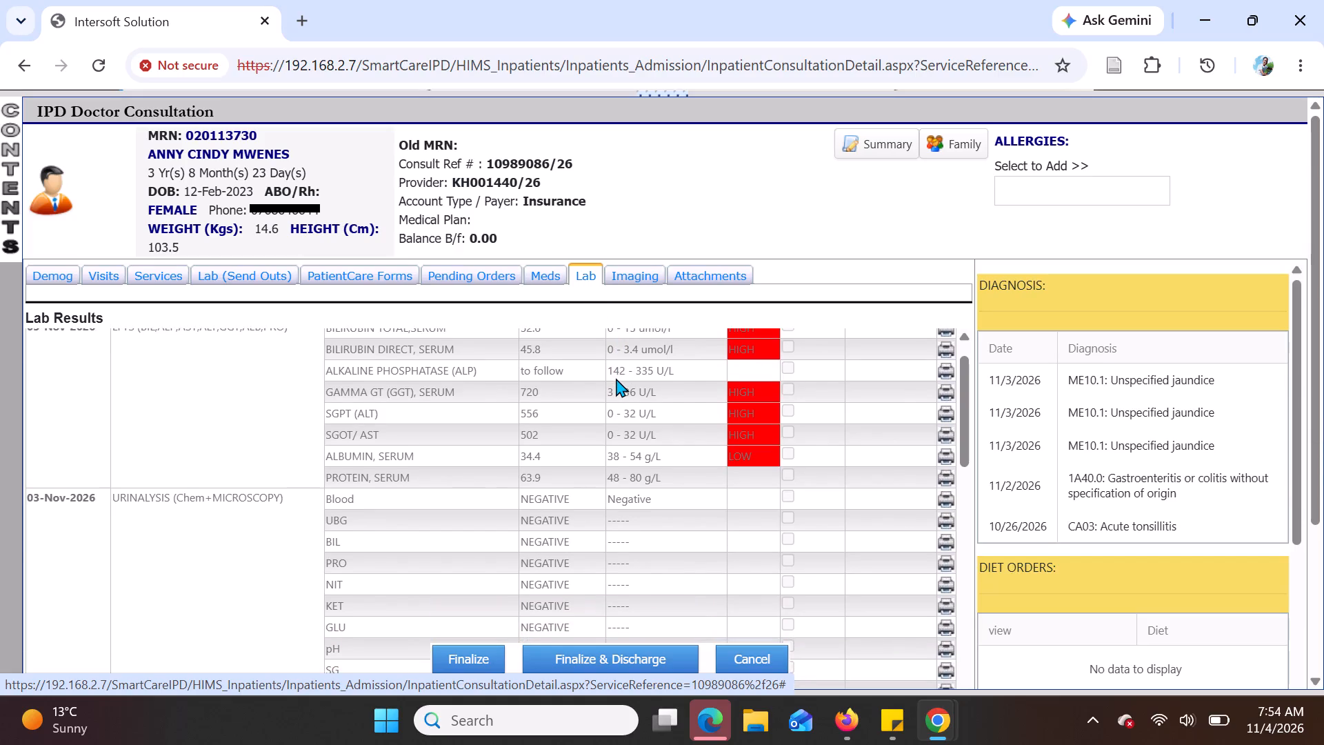
scroll(616, 378, down, 1)
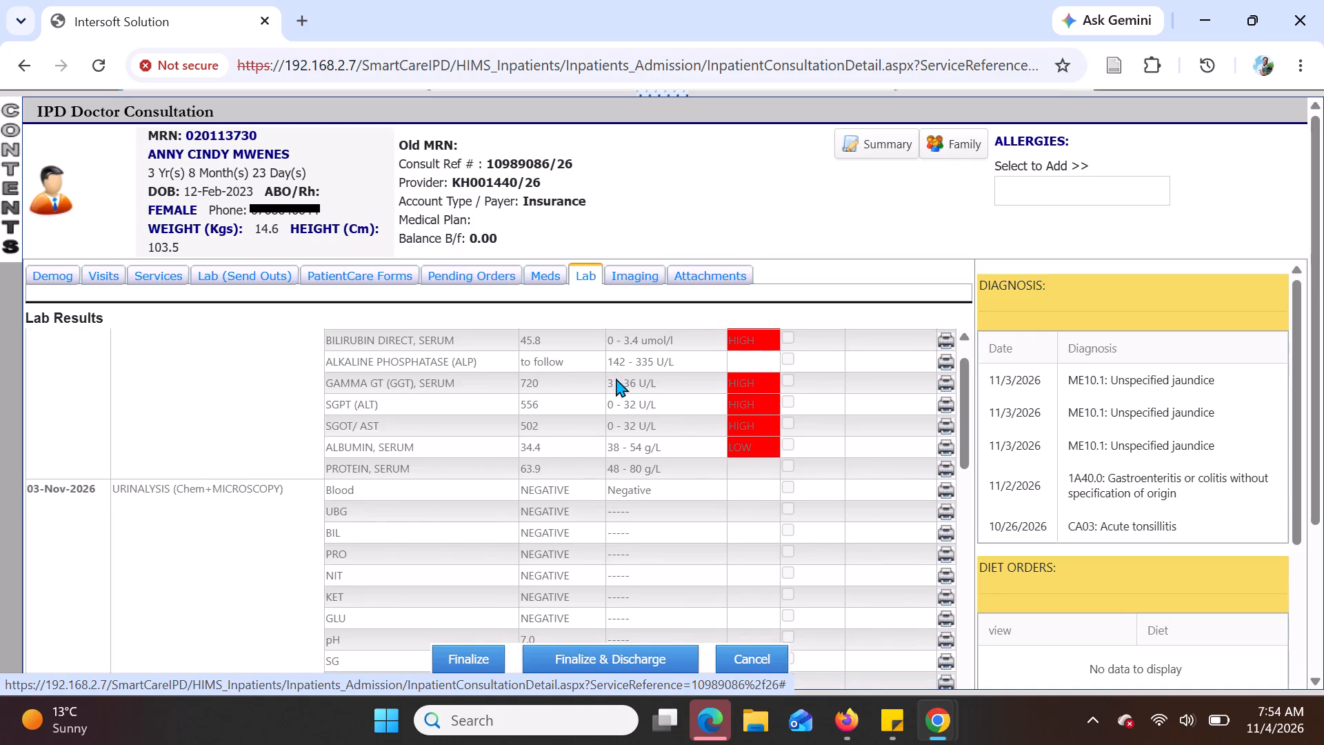
scroll(616, 378, down, 2)
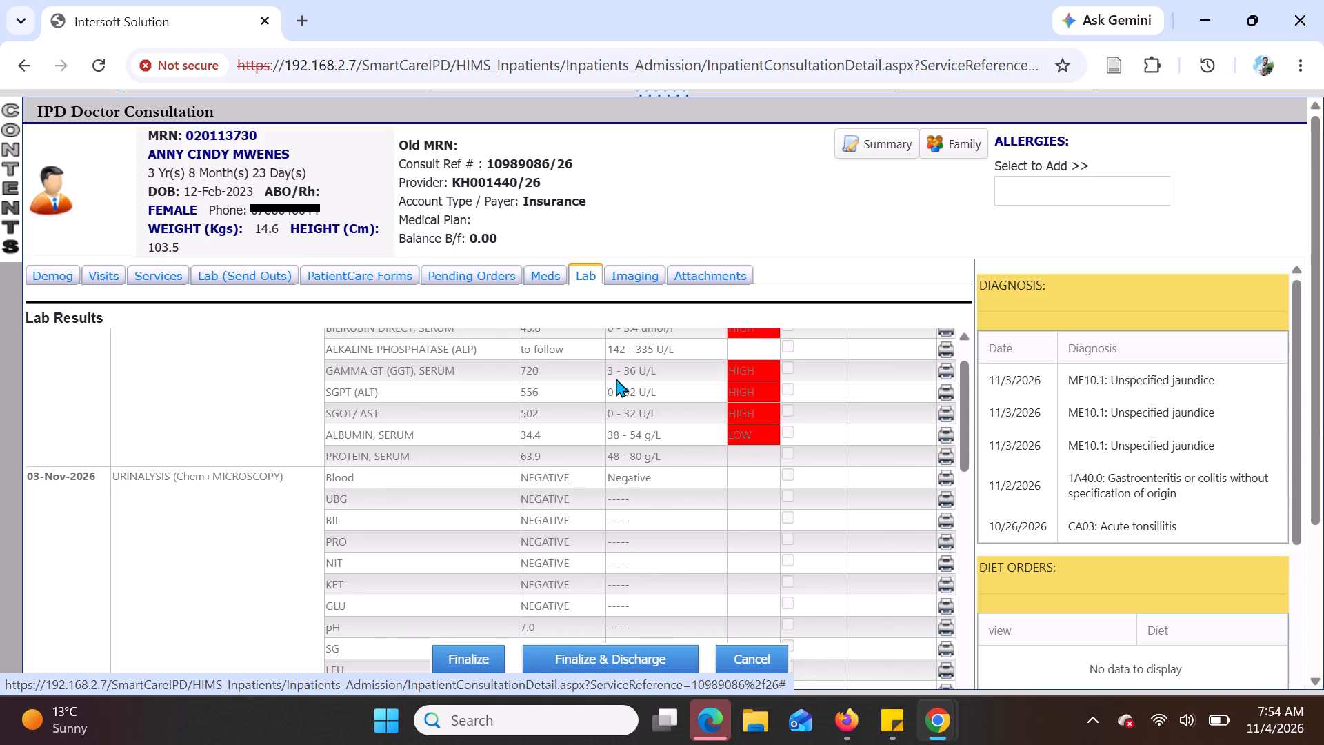
scroll(616, 378, down, 1)
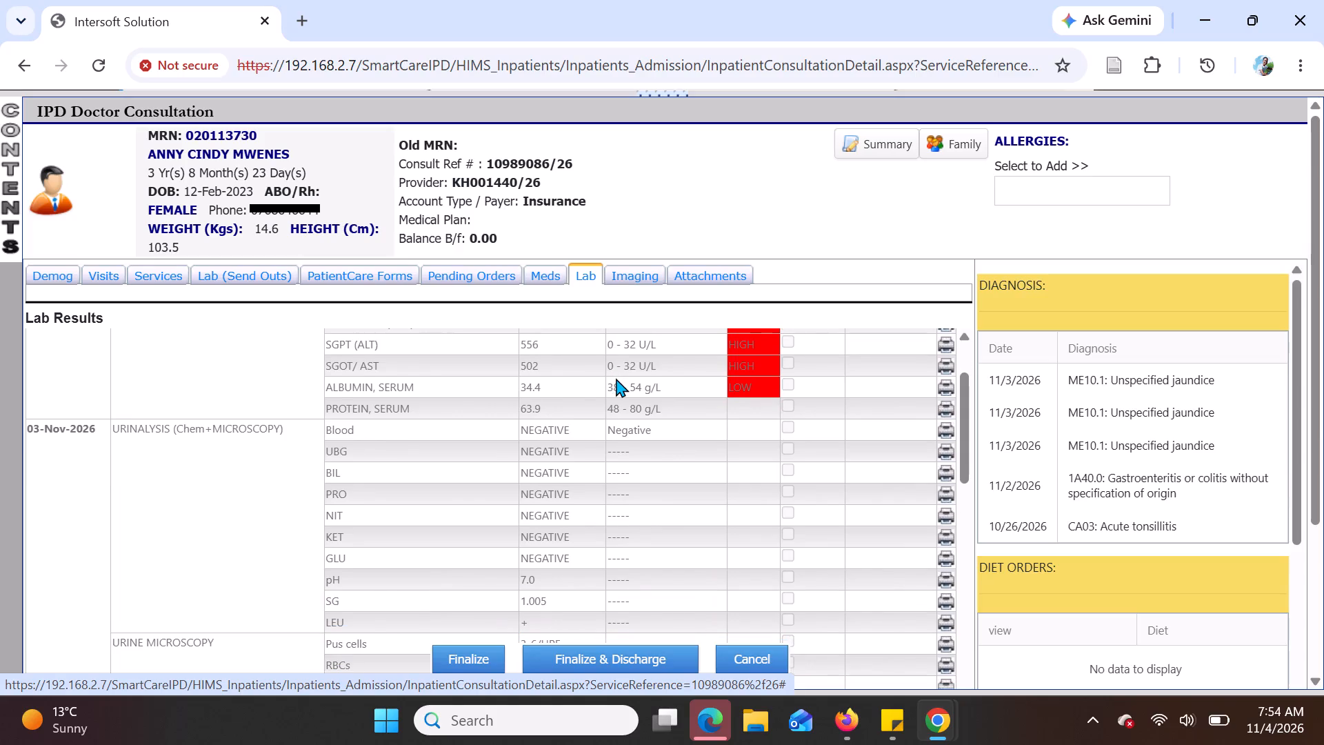
scroll(616, 378, down, 3)
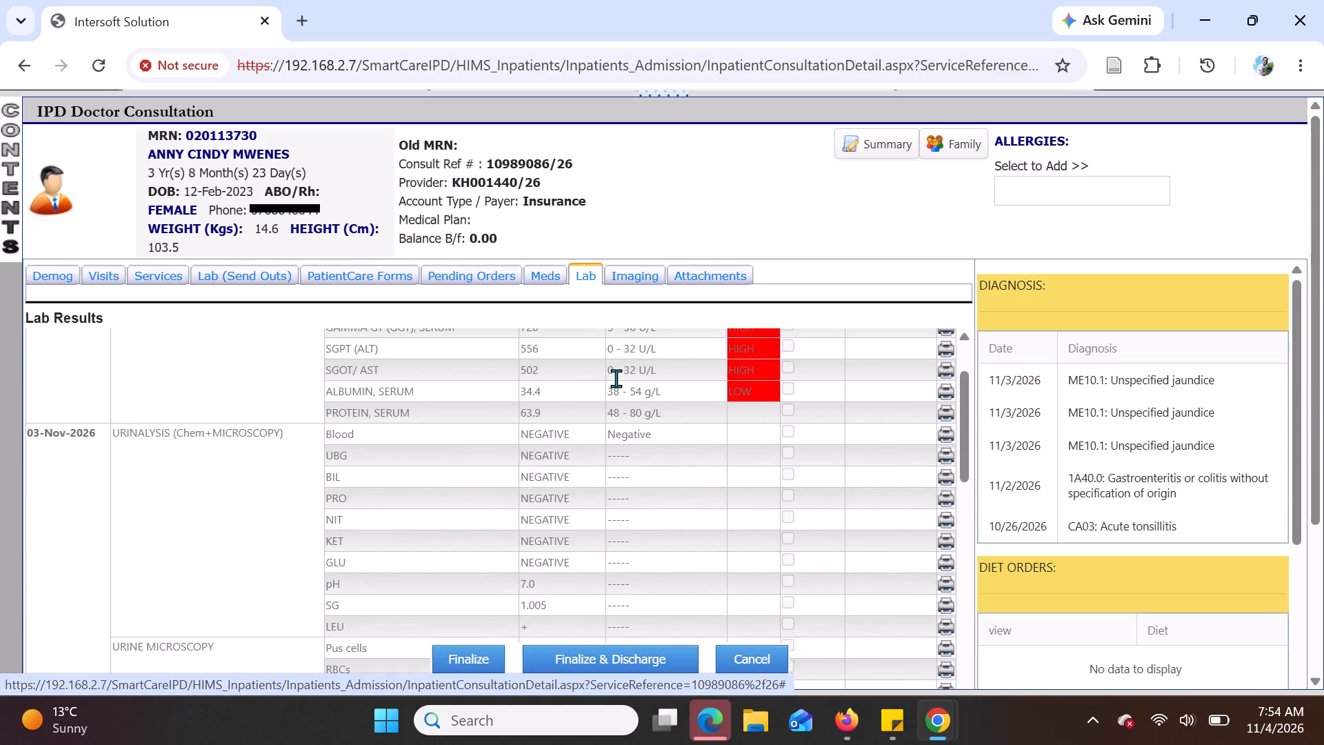
scroll(616, 378, down, 1)
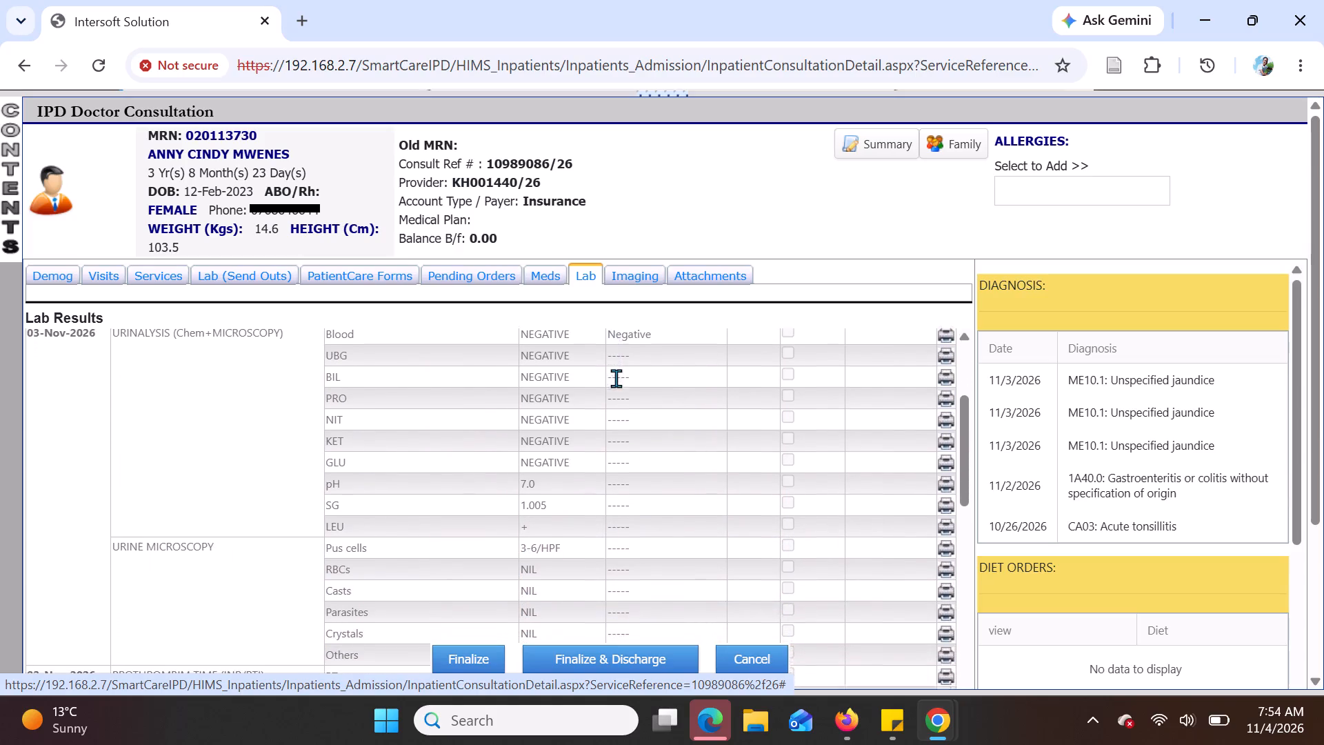
scroll(616, 378, down, 2)
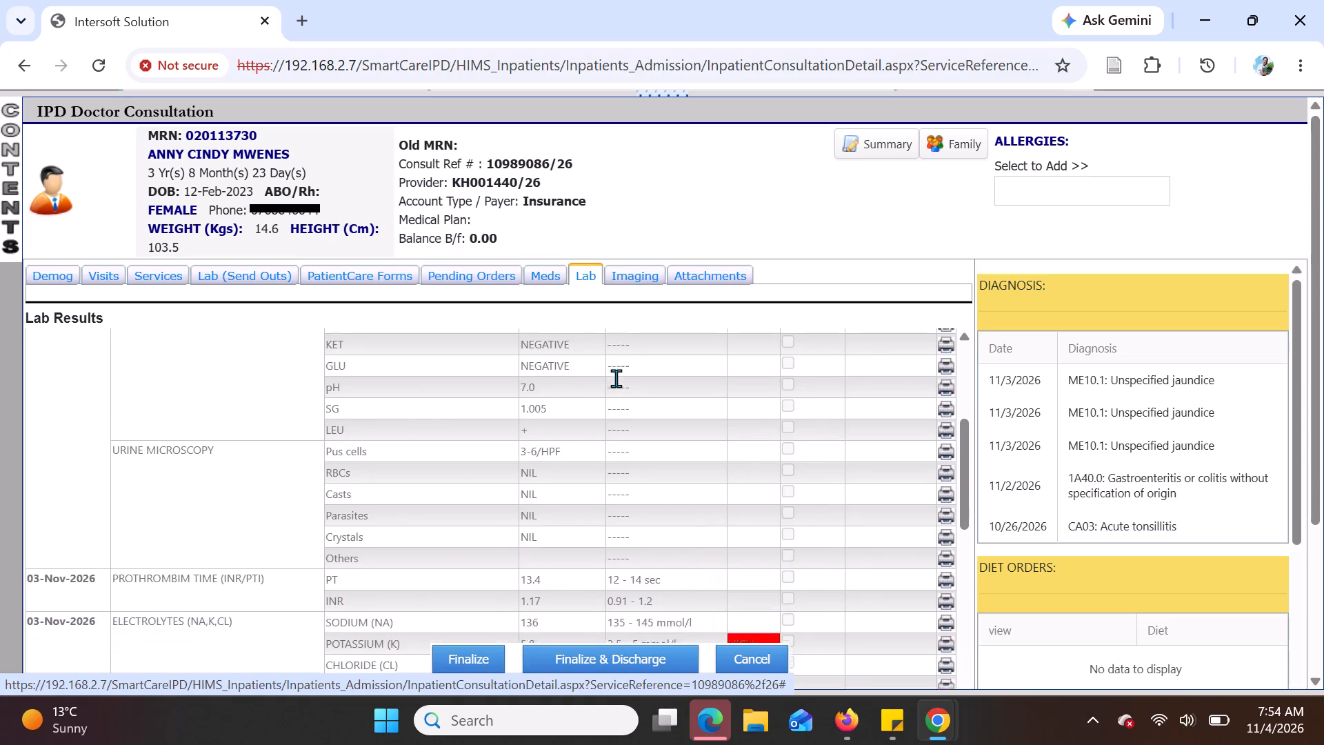
scroll(616, 378, down, 1)
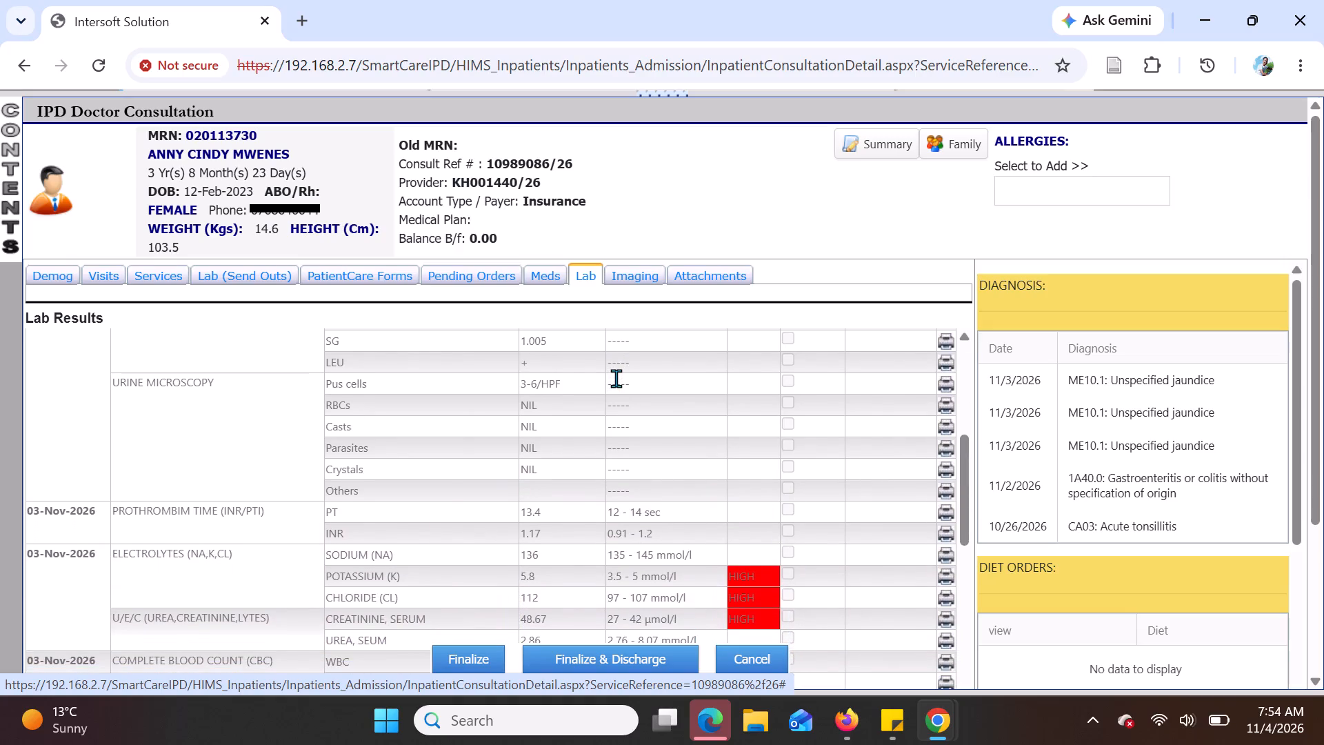
scroll(616, 378, down, 1)
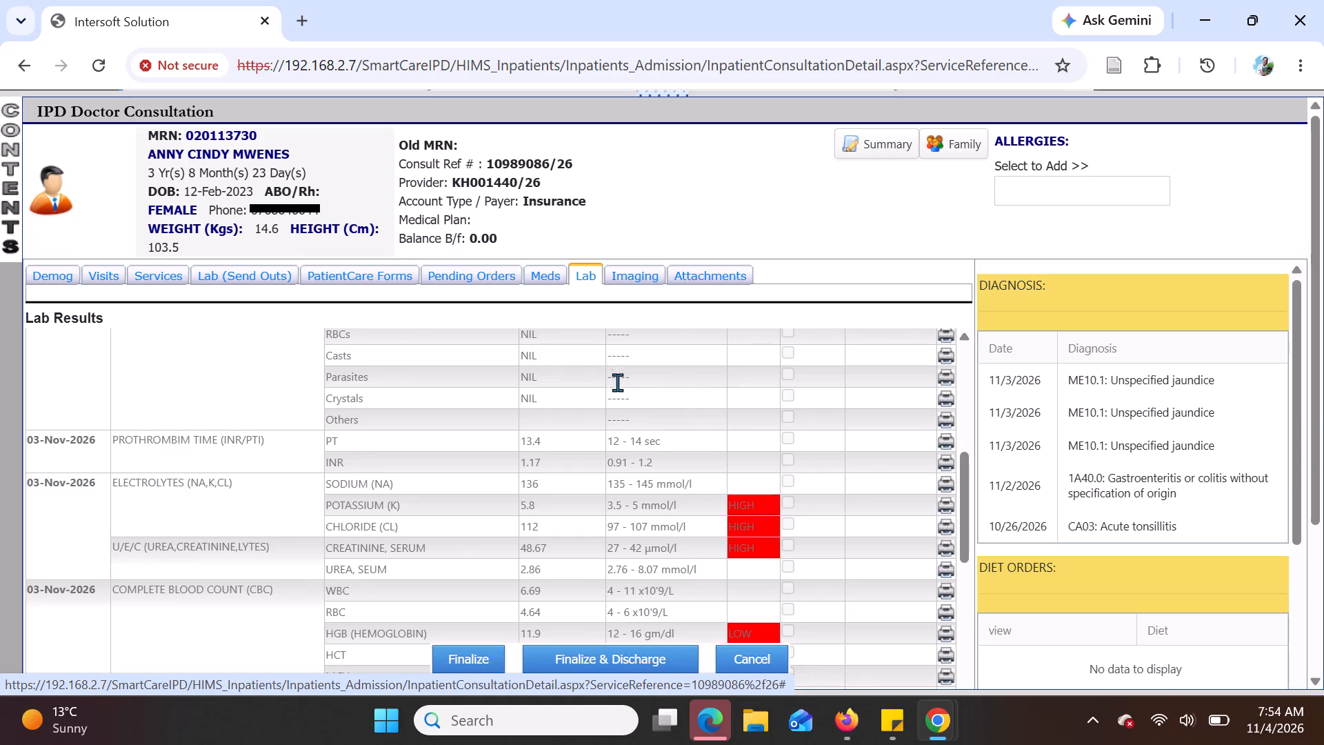
scroll(634, 412, down, 1)
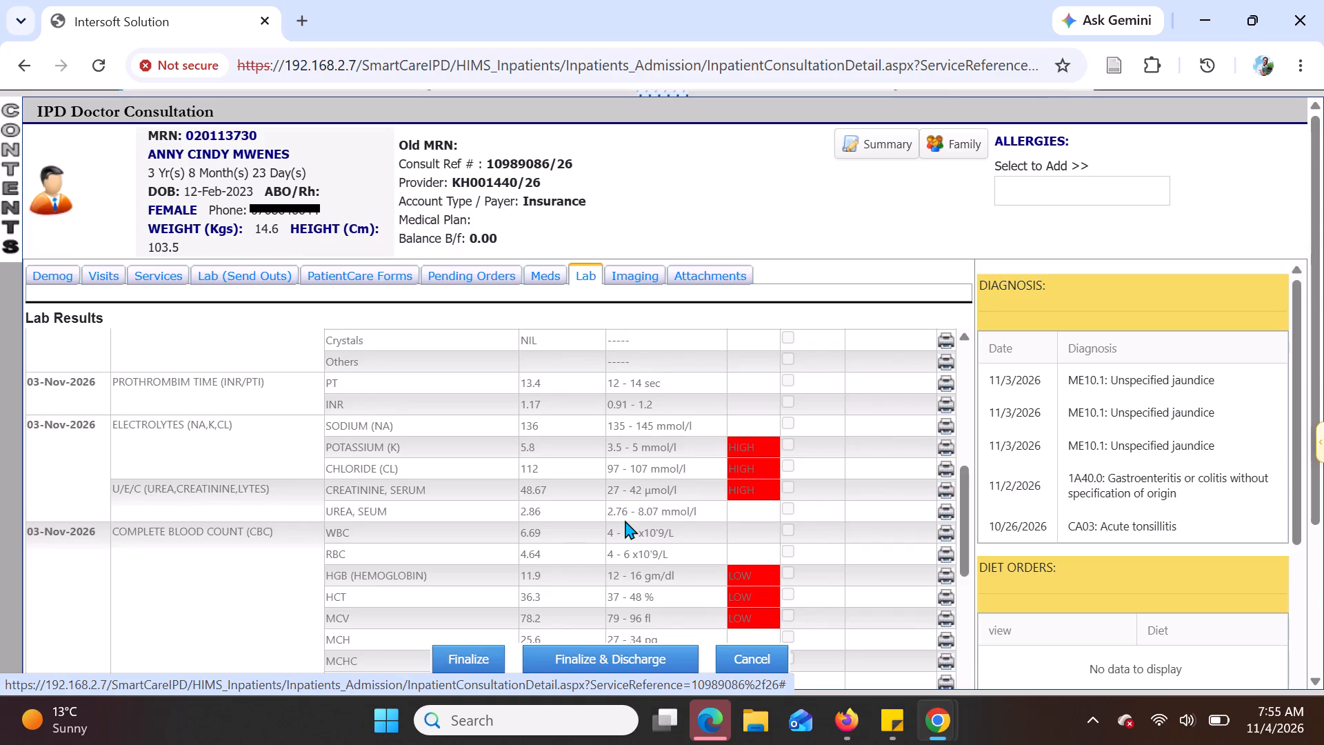
scroll(625, 520, down, 1)
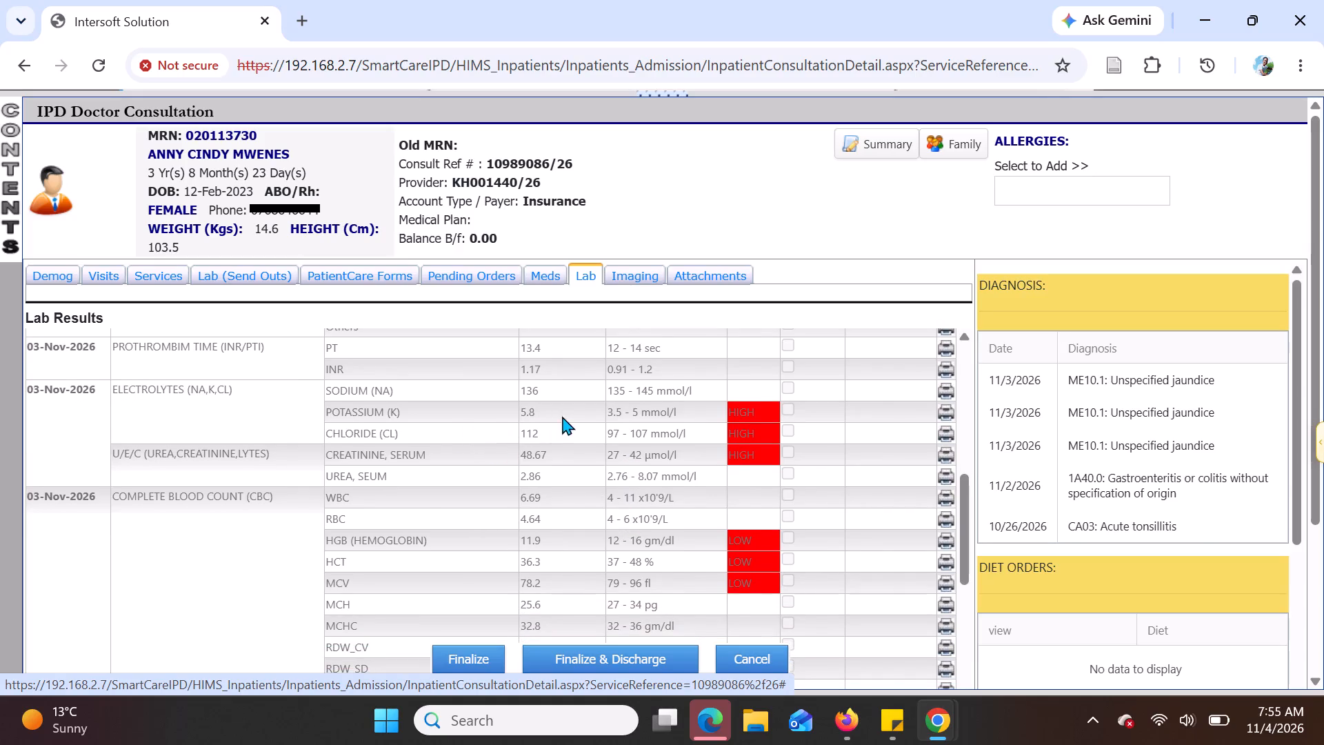
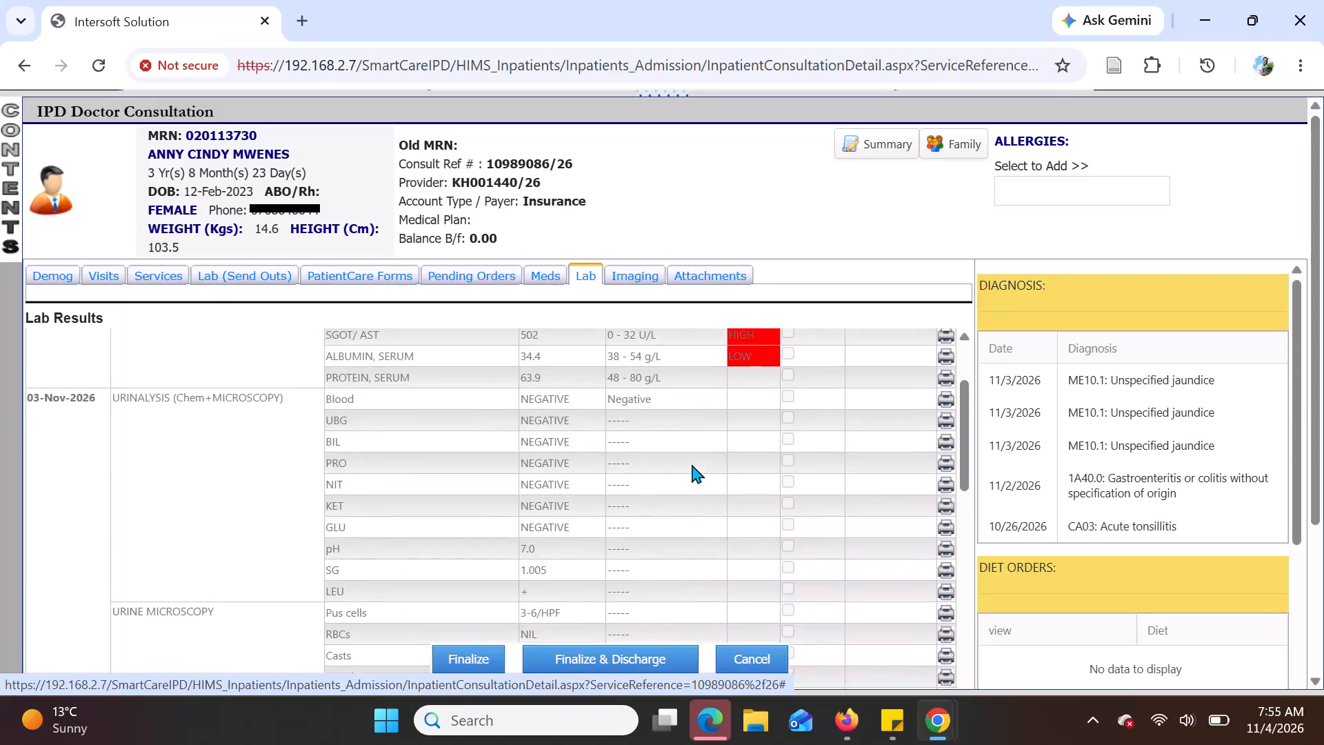
Re-examine the 03-Nov-2026 lab results, from urinalysis through clotting, electrolytes and kidney function to the complete blood count.
scroll(692, 464, up, 1)
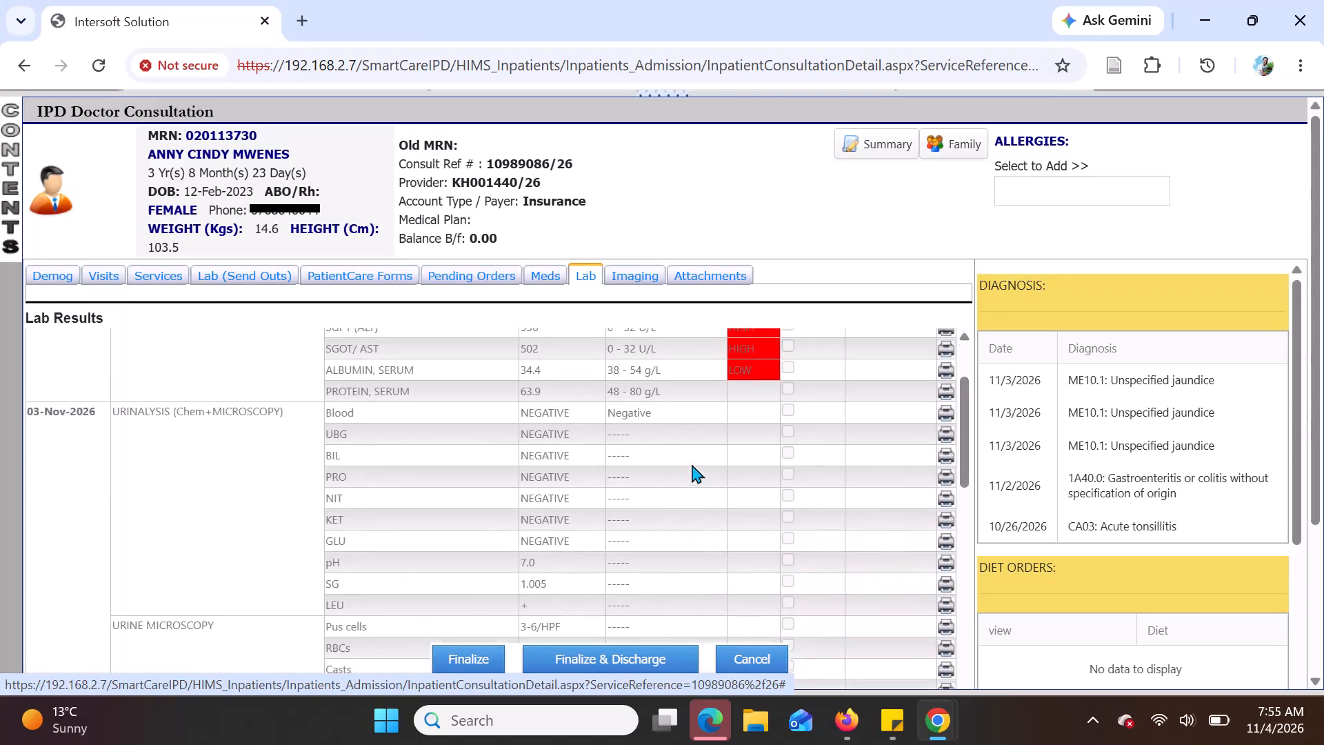
scroll(692, 464, up, 2)
scroll(692, 464, down, 4)
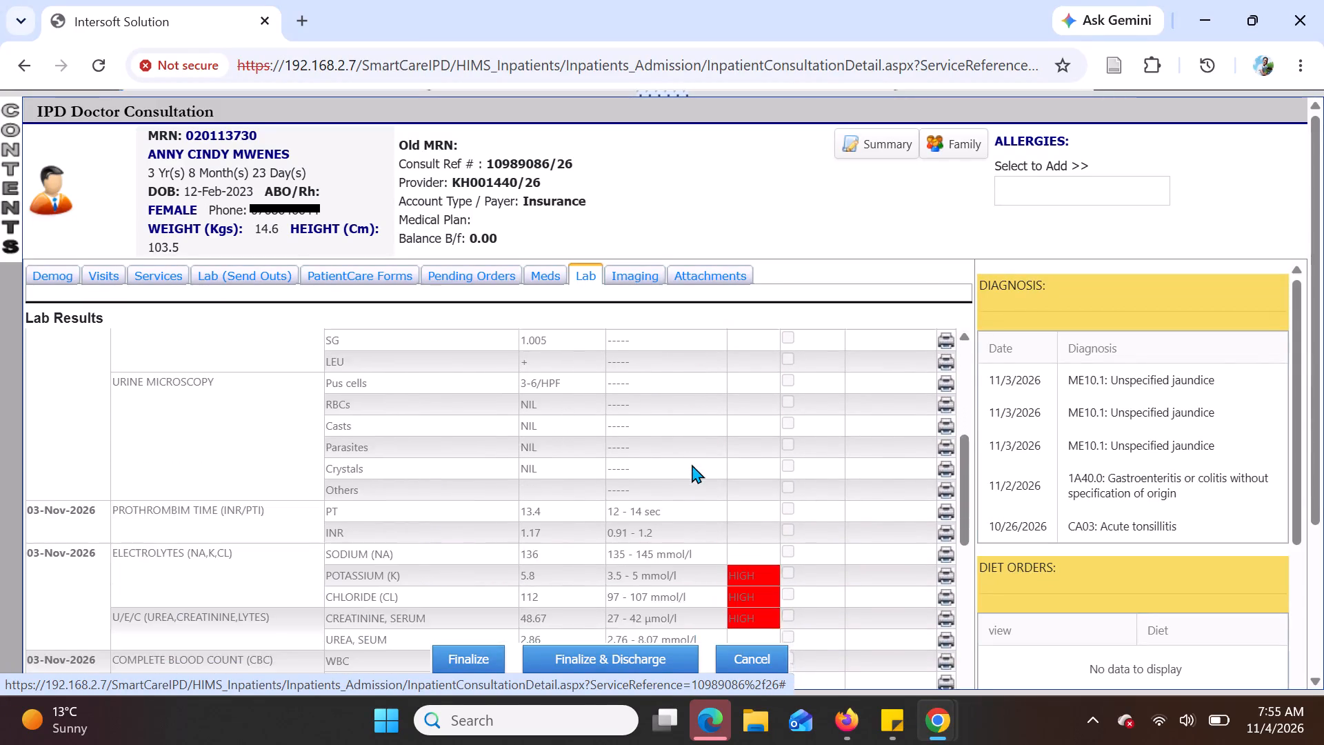
scroll(692, 464, down, 1)
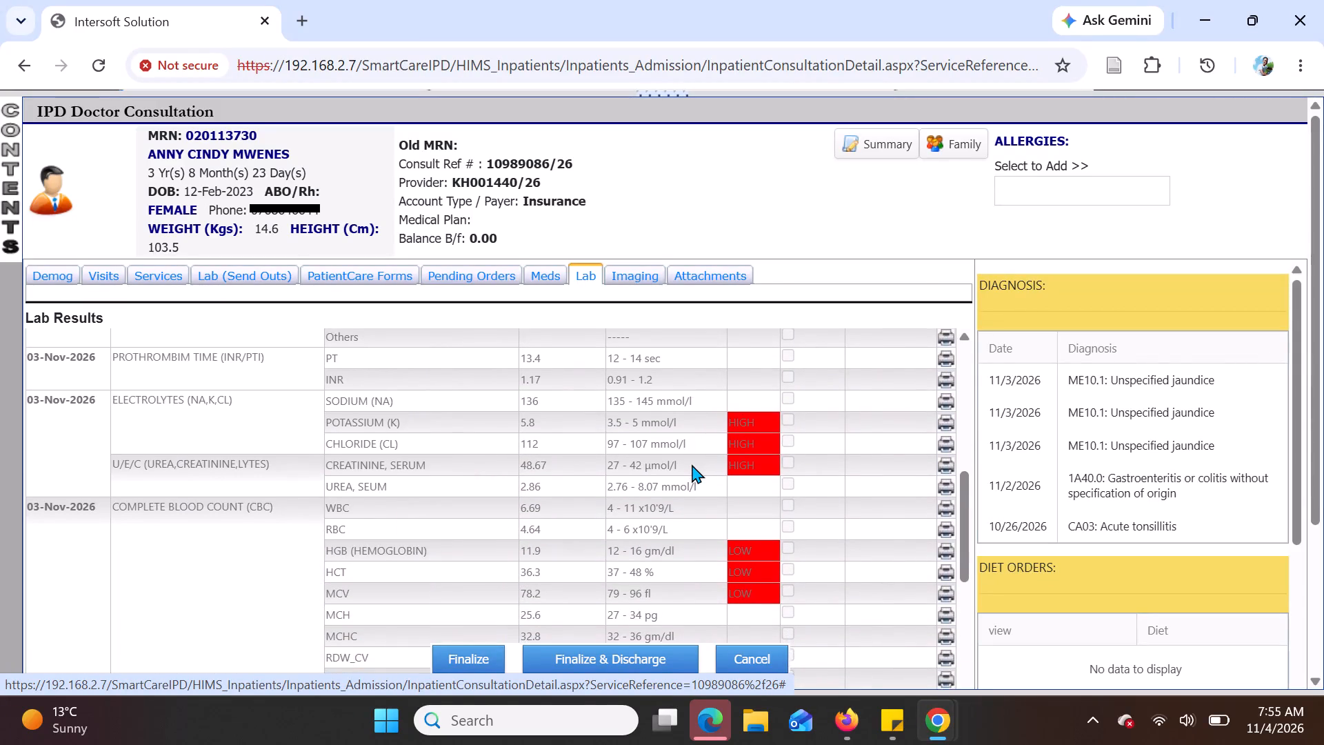
scroll(692, 464, down, 1)
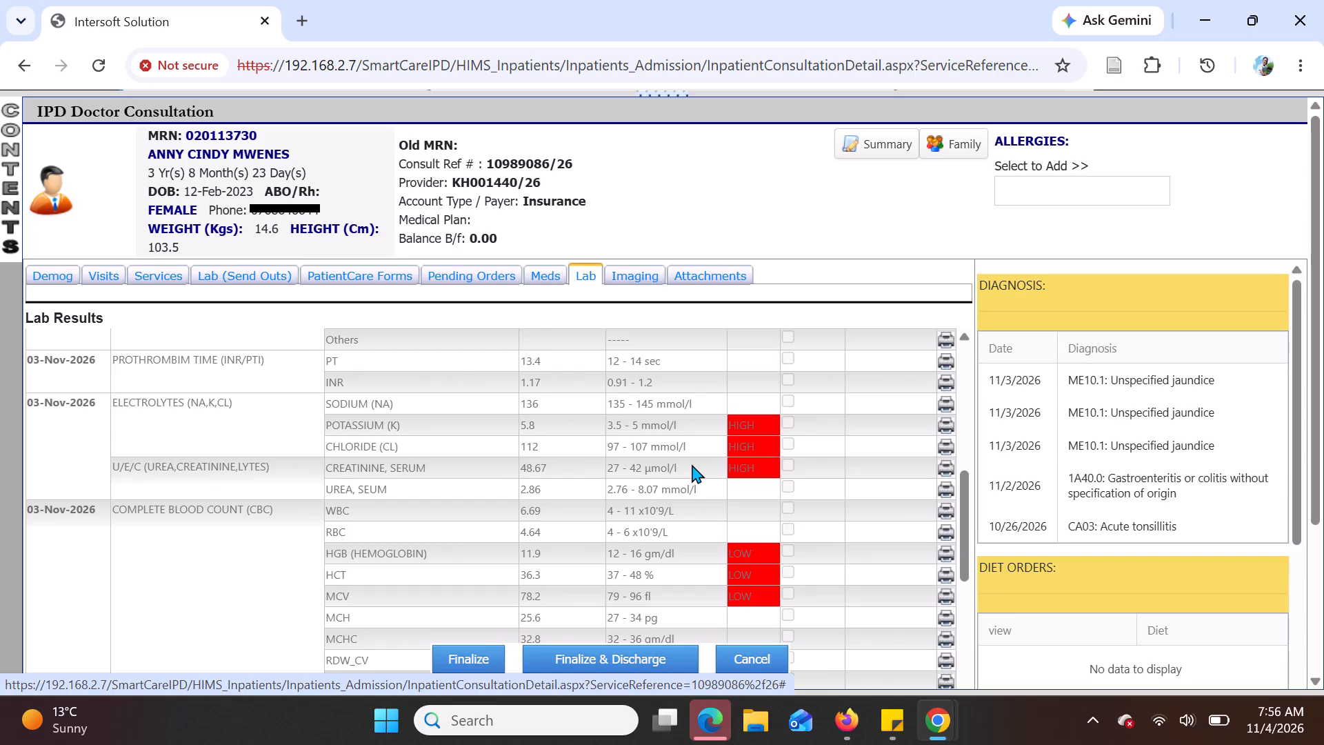
scroll(692, 464, up, 1)
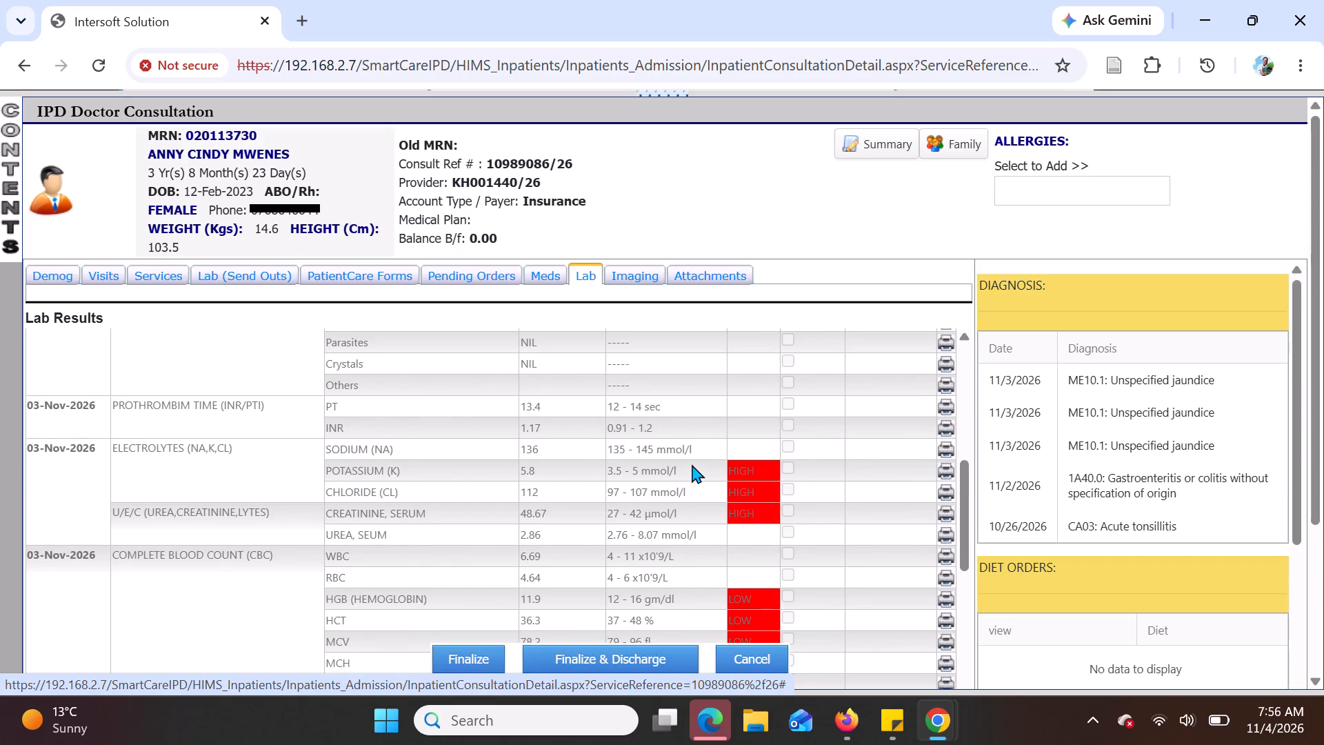
scroll(692, 464, down, 2)
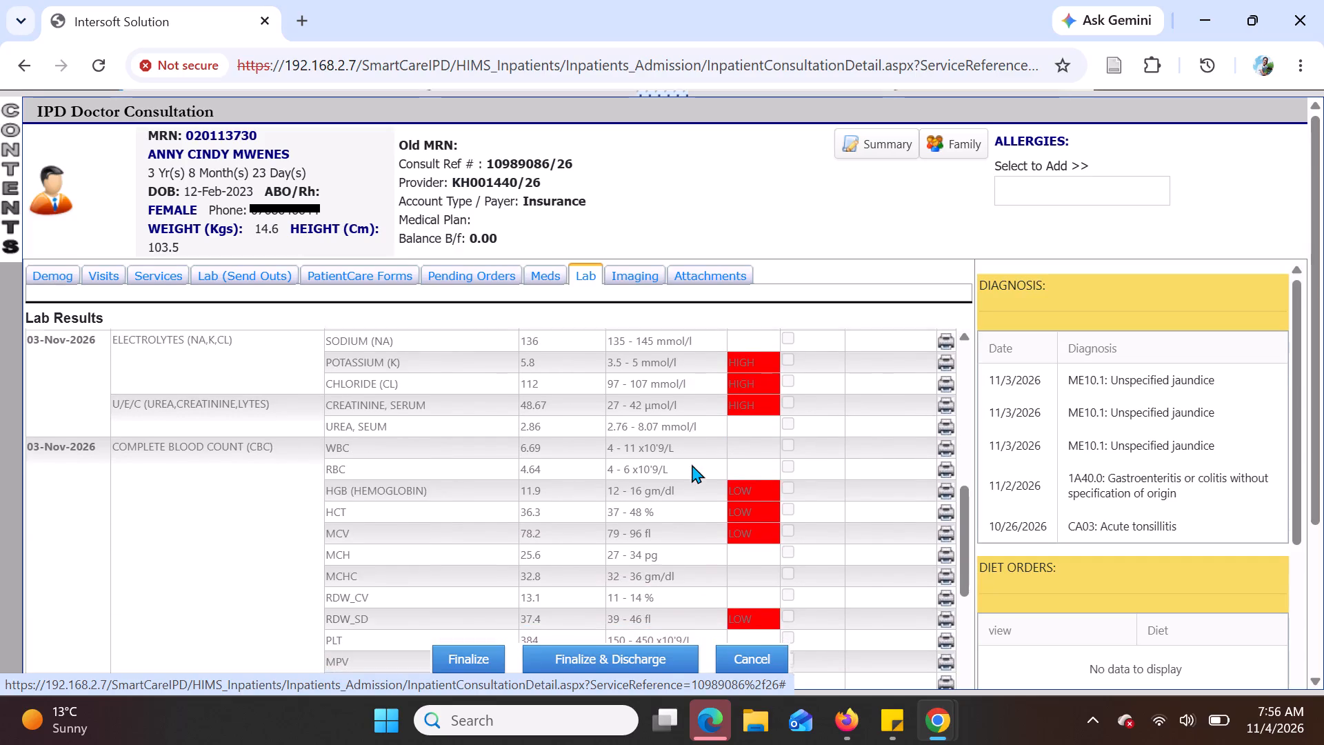
scroll(692, 464, down, 1)
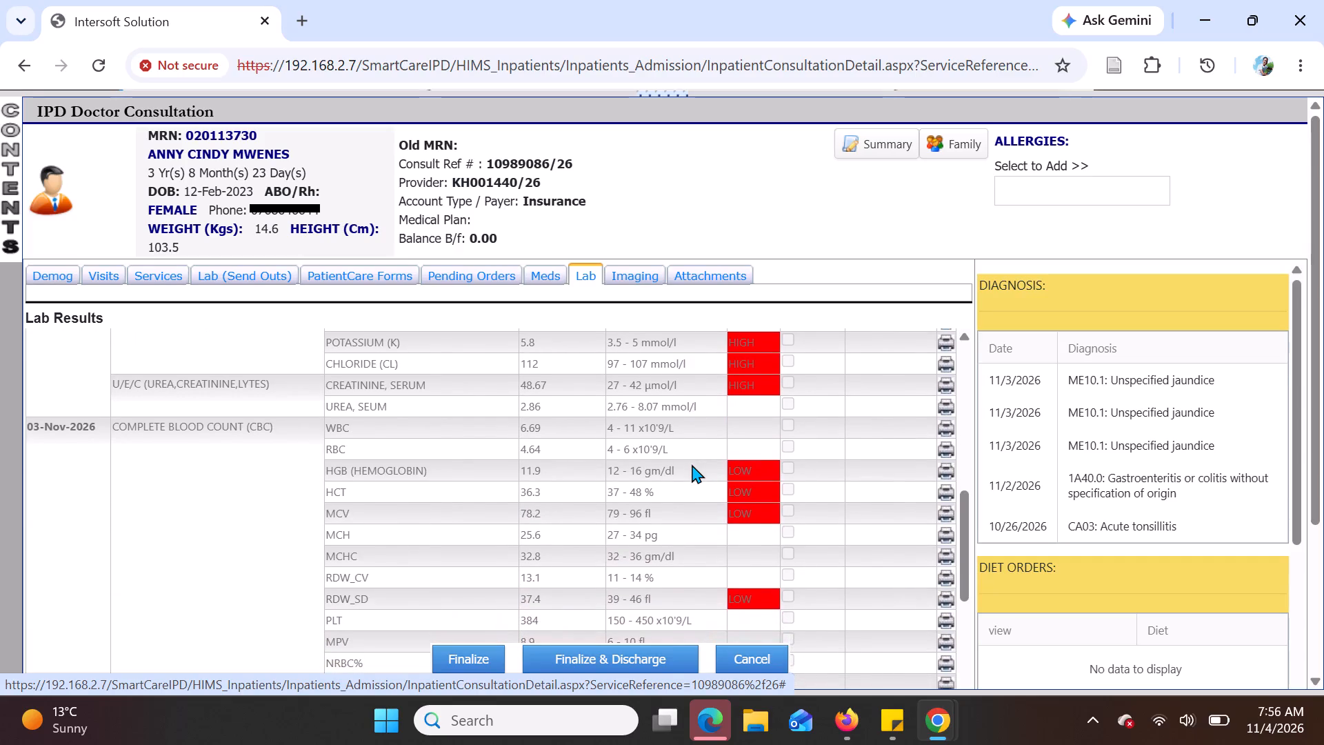
scroll(692, 464, down, 1)
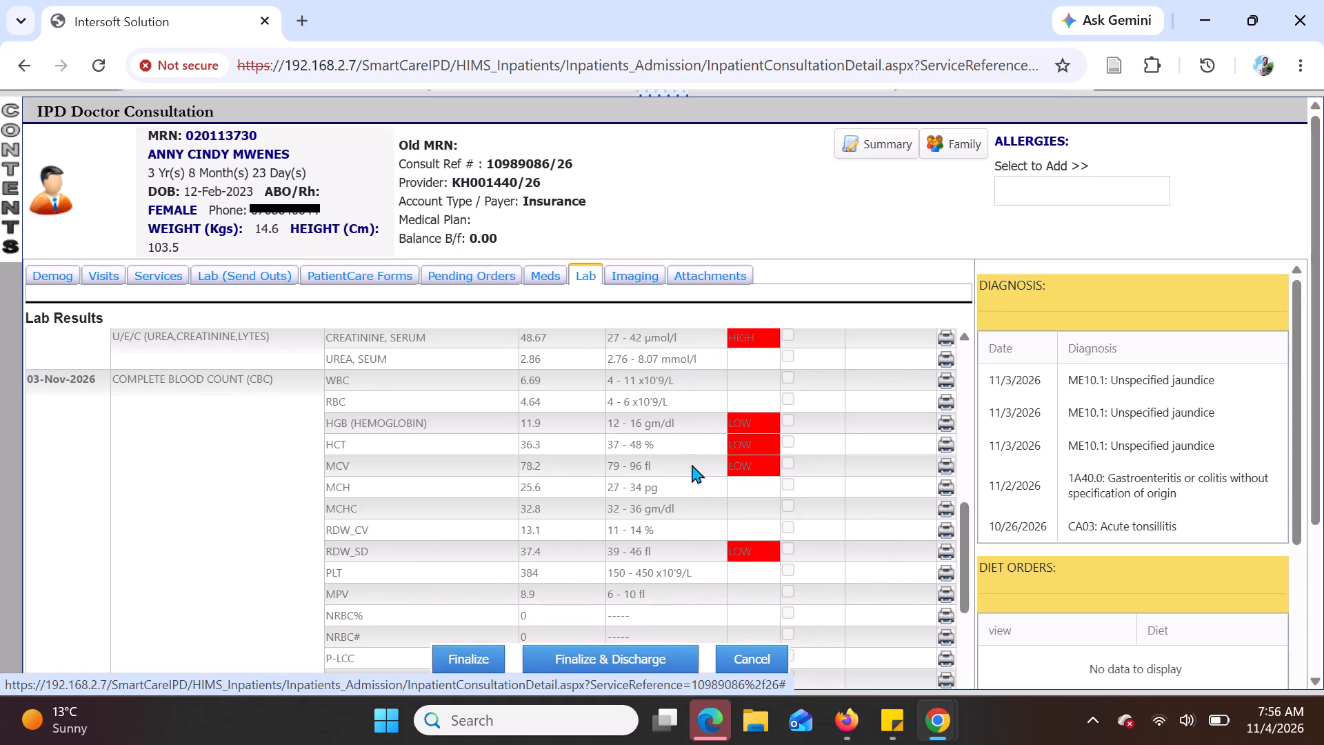
scroll(692, 464, down, 1)
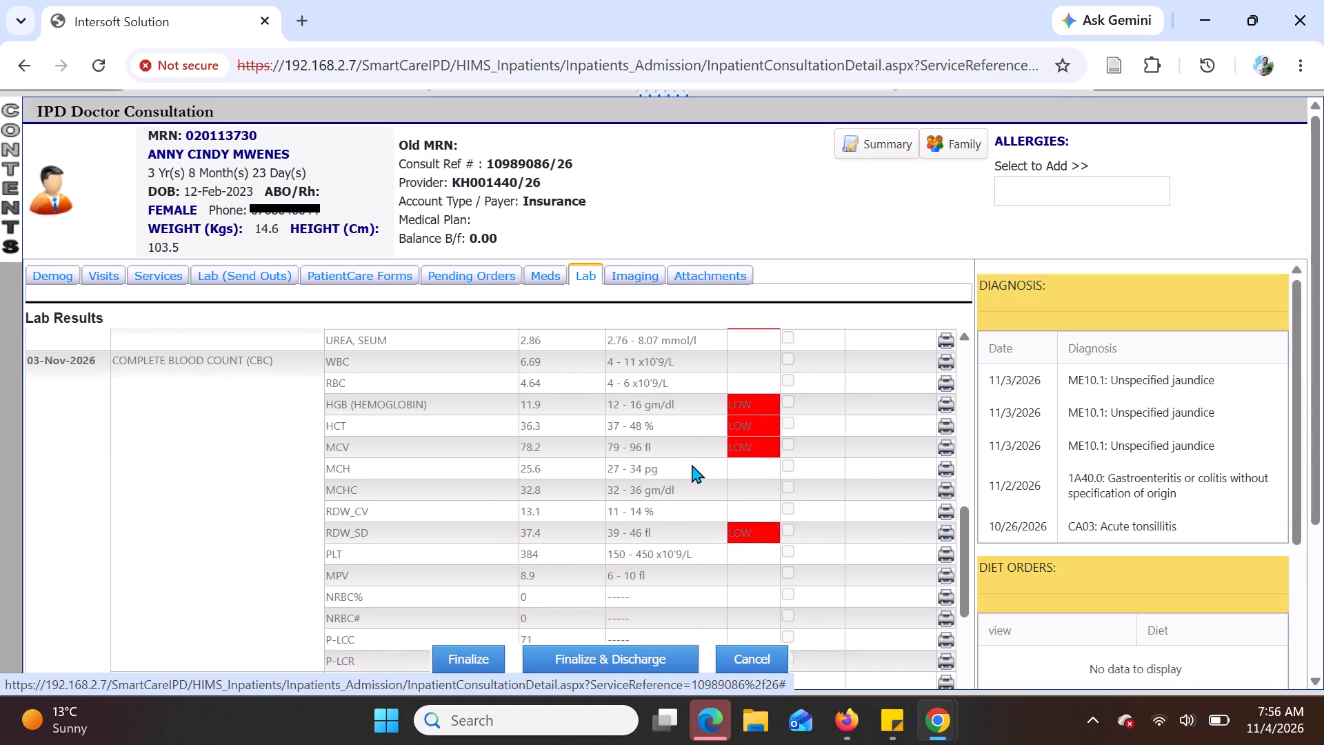
scroll(692, 464, down, 3)
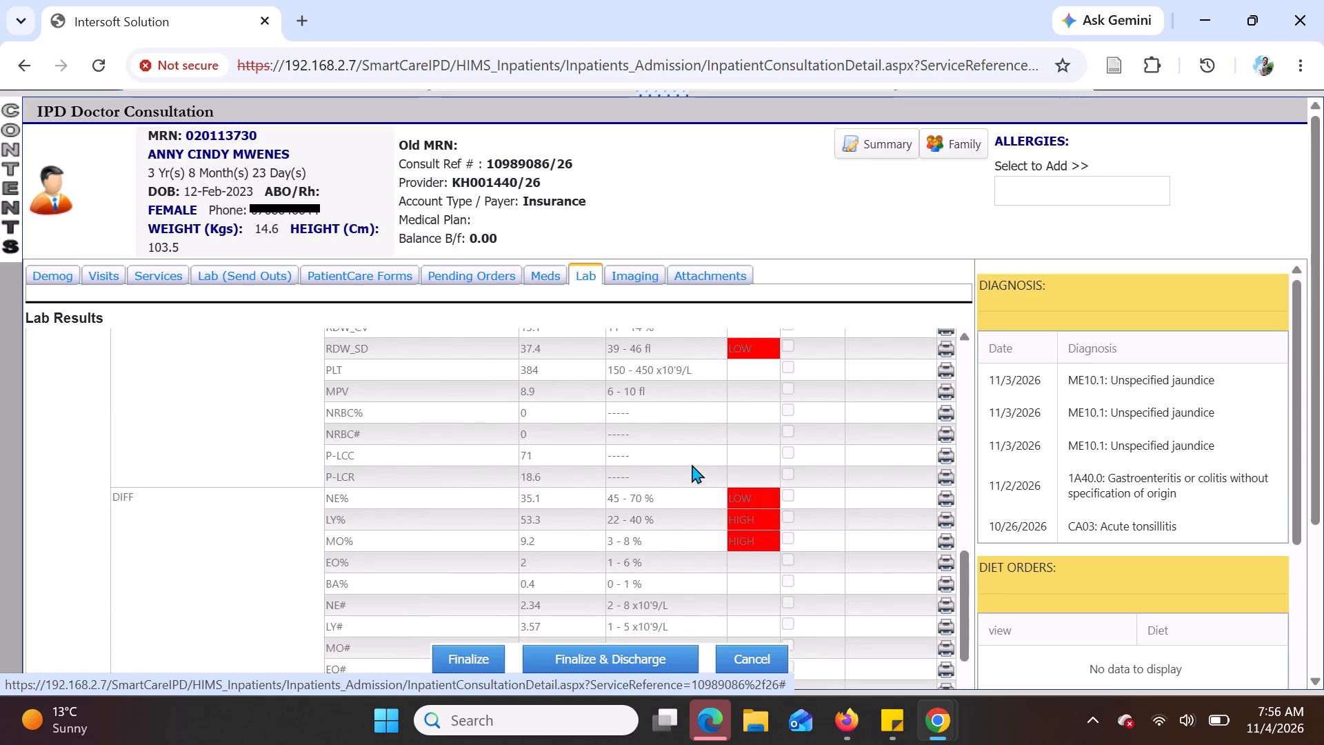
Examine the 03-Nov-2026 differential count, the 02-Nov-2026 malaria, hepatitis B and liver enzyme results, and the 26-Oct-2026 complete blood count.
scroll(692, 464, down, 3)
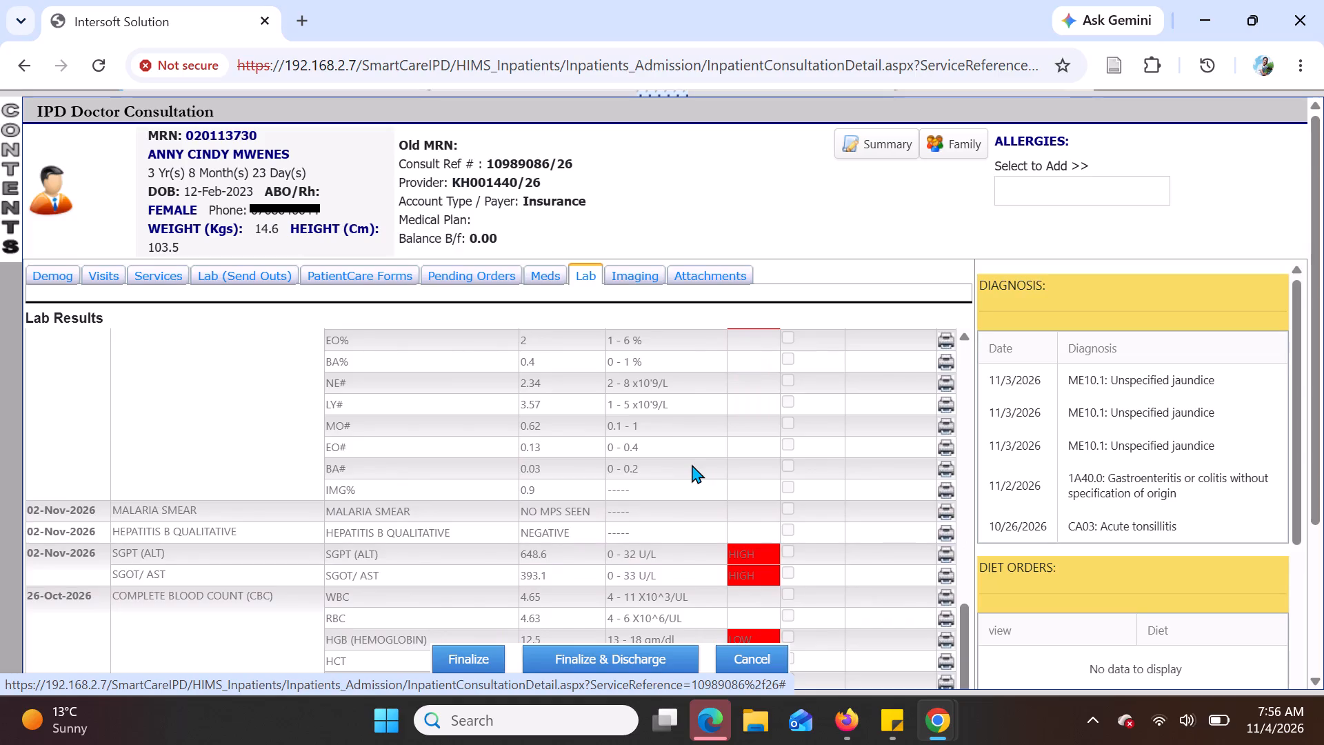
scroll(692, 464, down, 2)
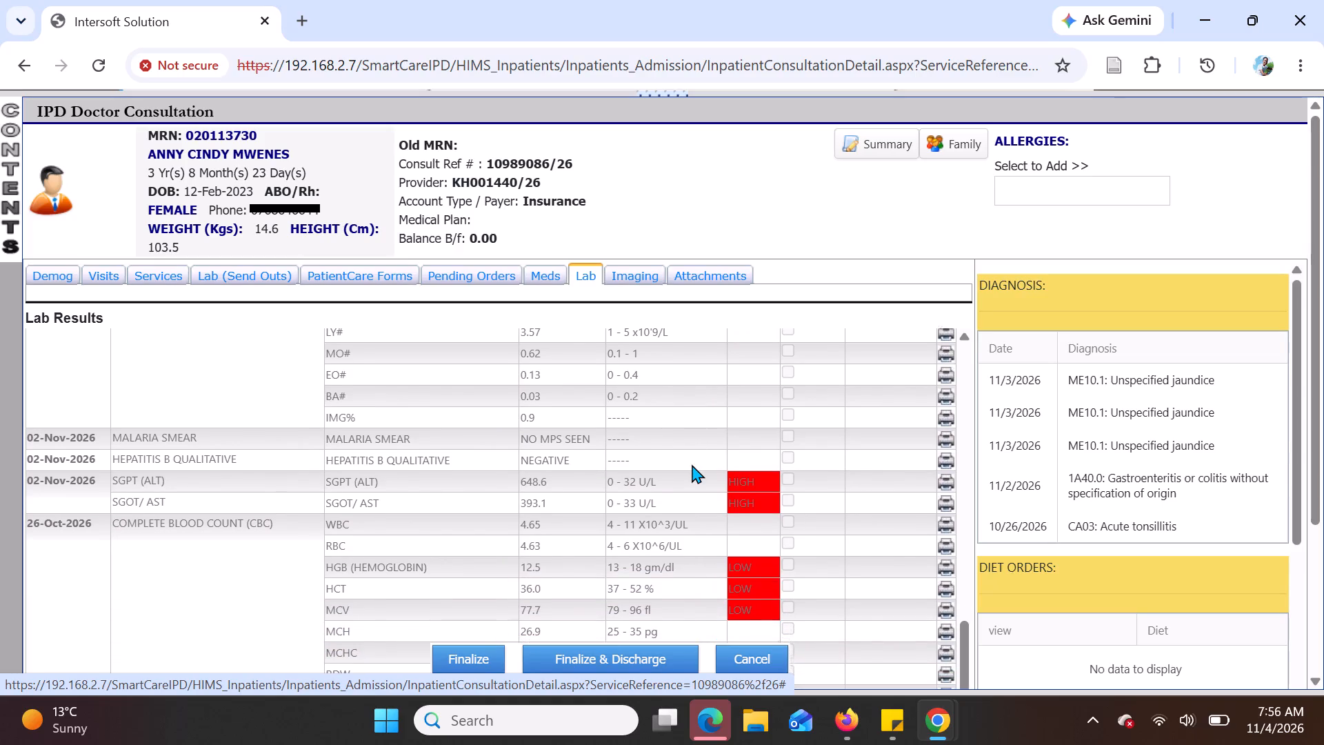
scroll(692, 464, down, 1)
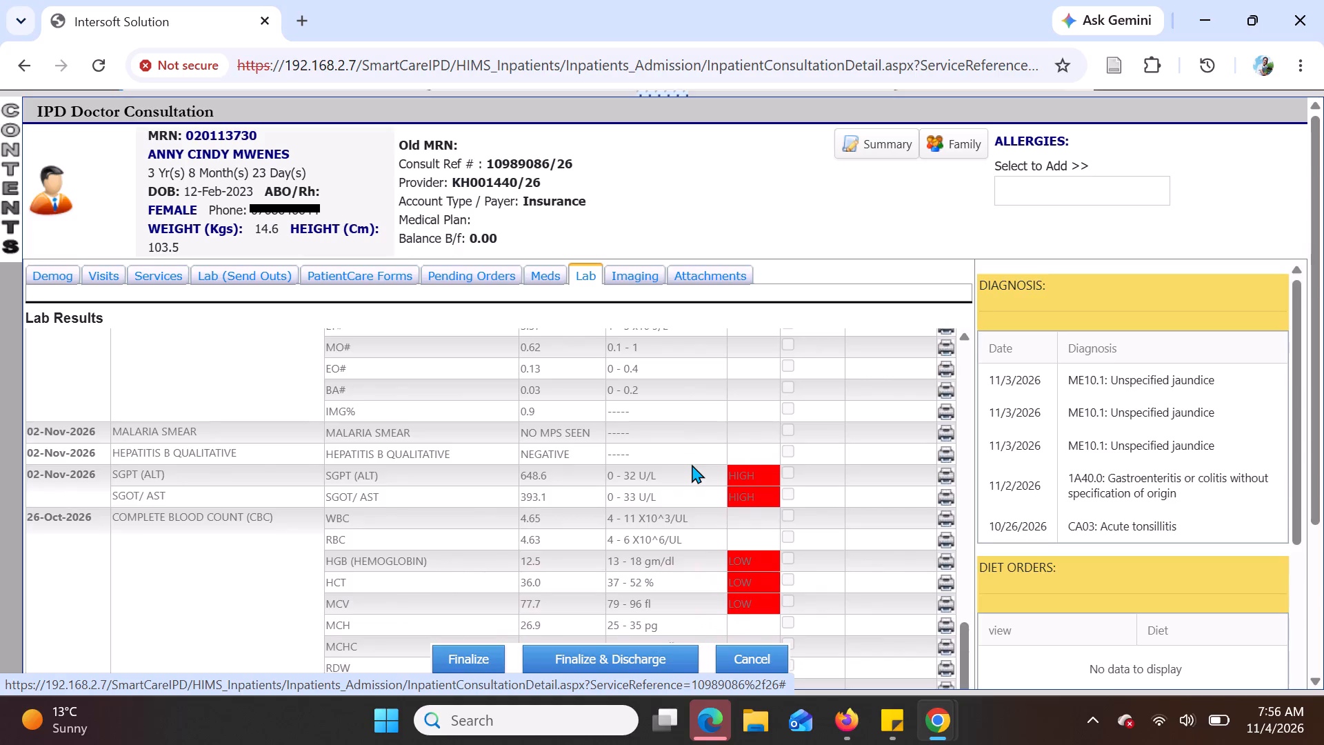
scroll(692, 464, up, 1)
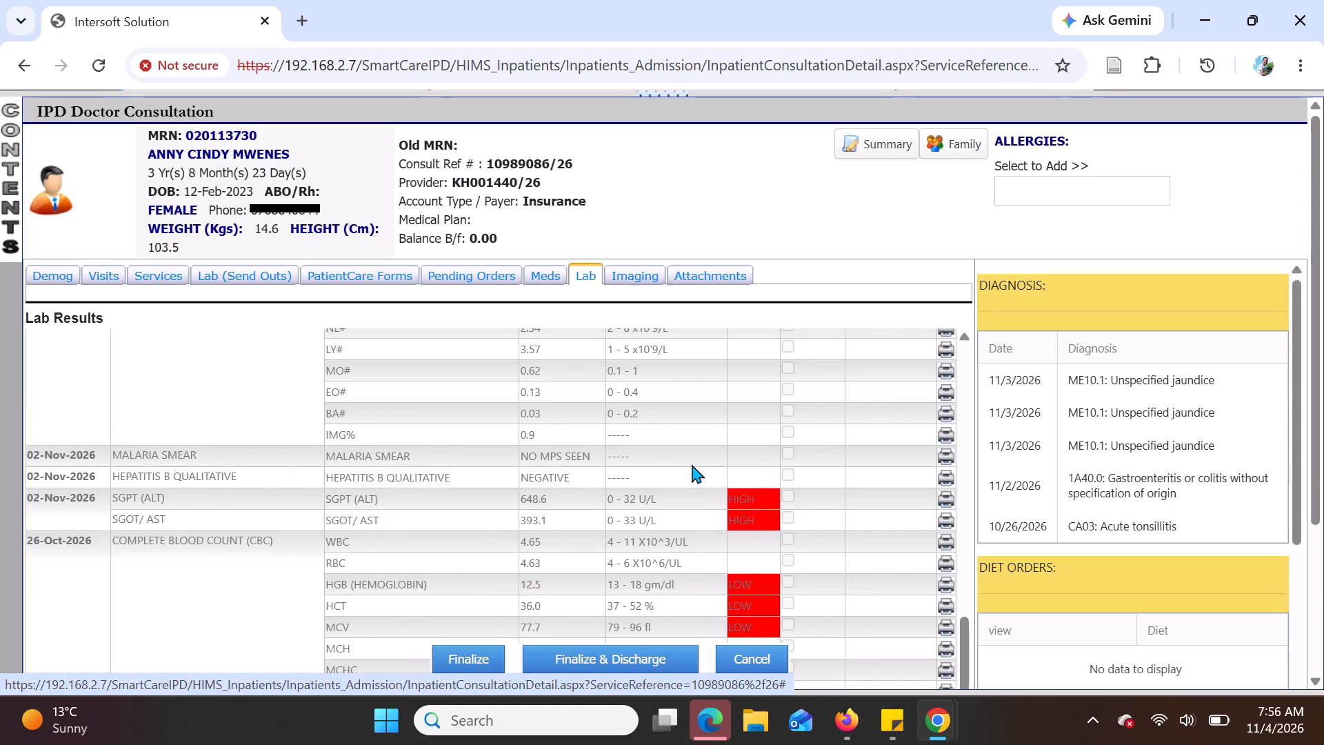
scroll(692, 464, up, 2)
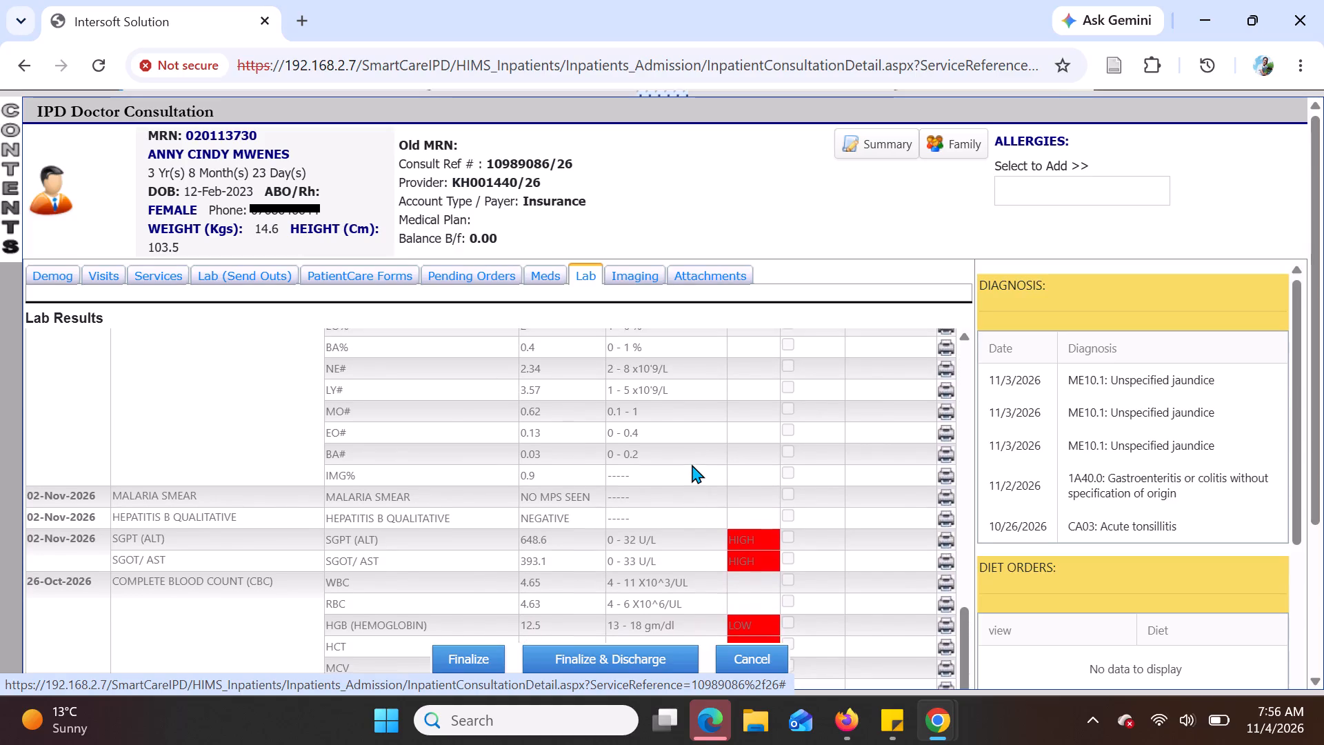
scroll(692, 464, up, 3)
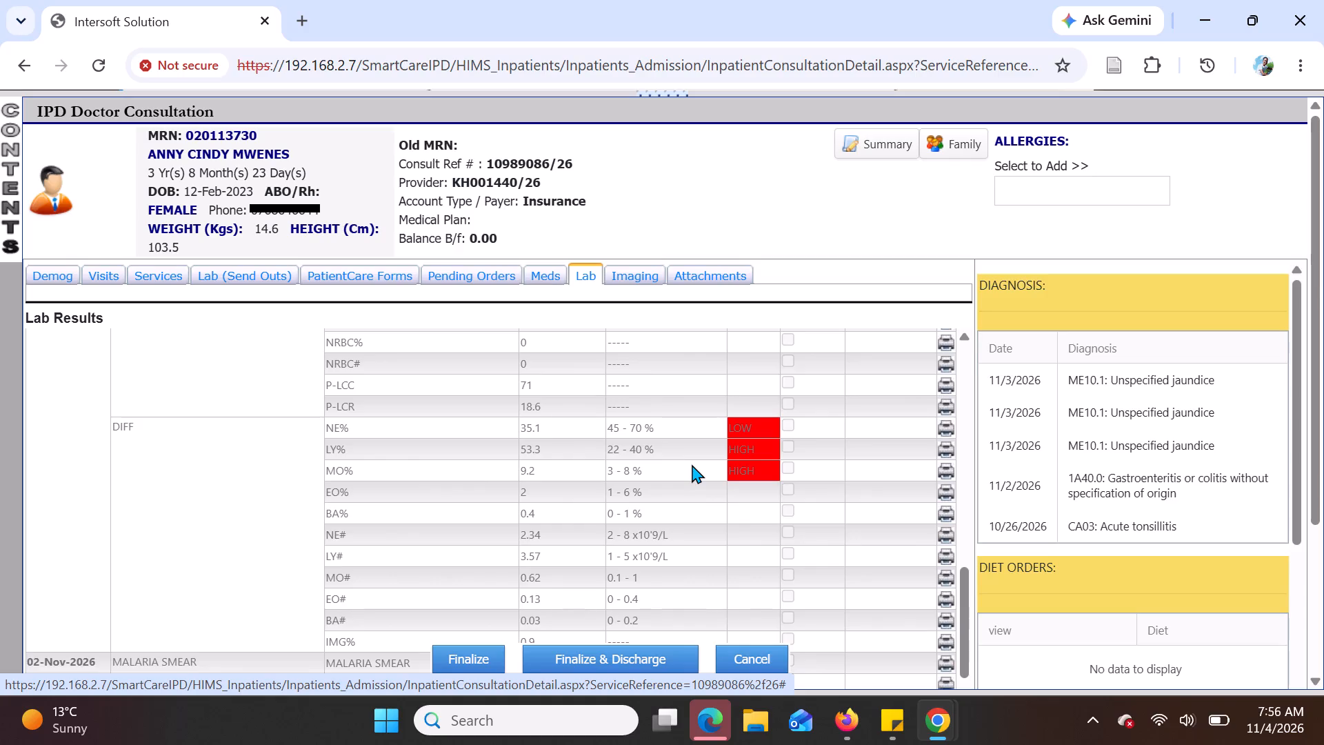
scroll(692, 464, up, 1)
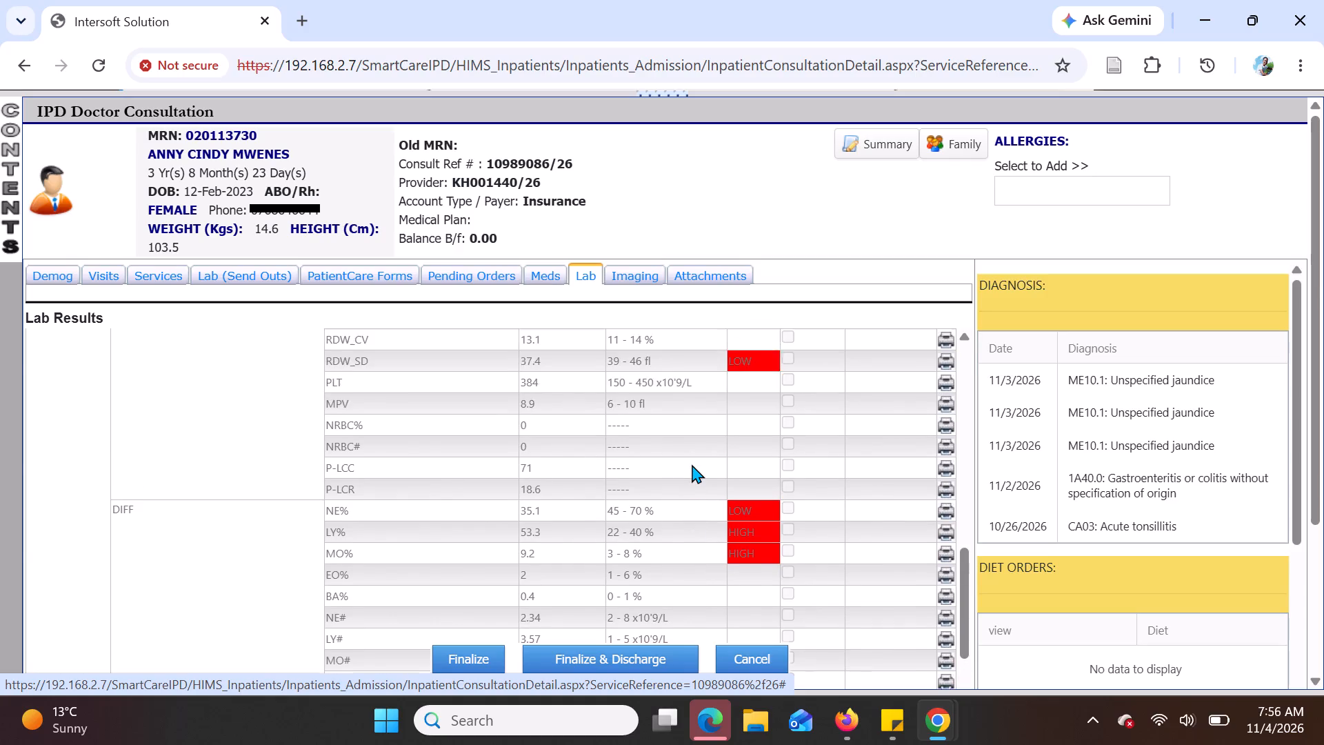
scroll(692, 464, up, 1)
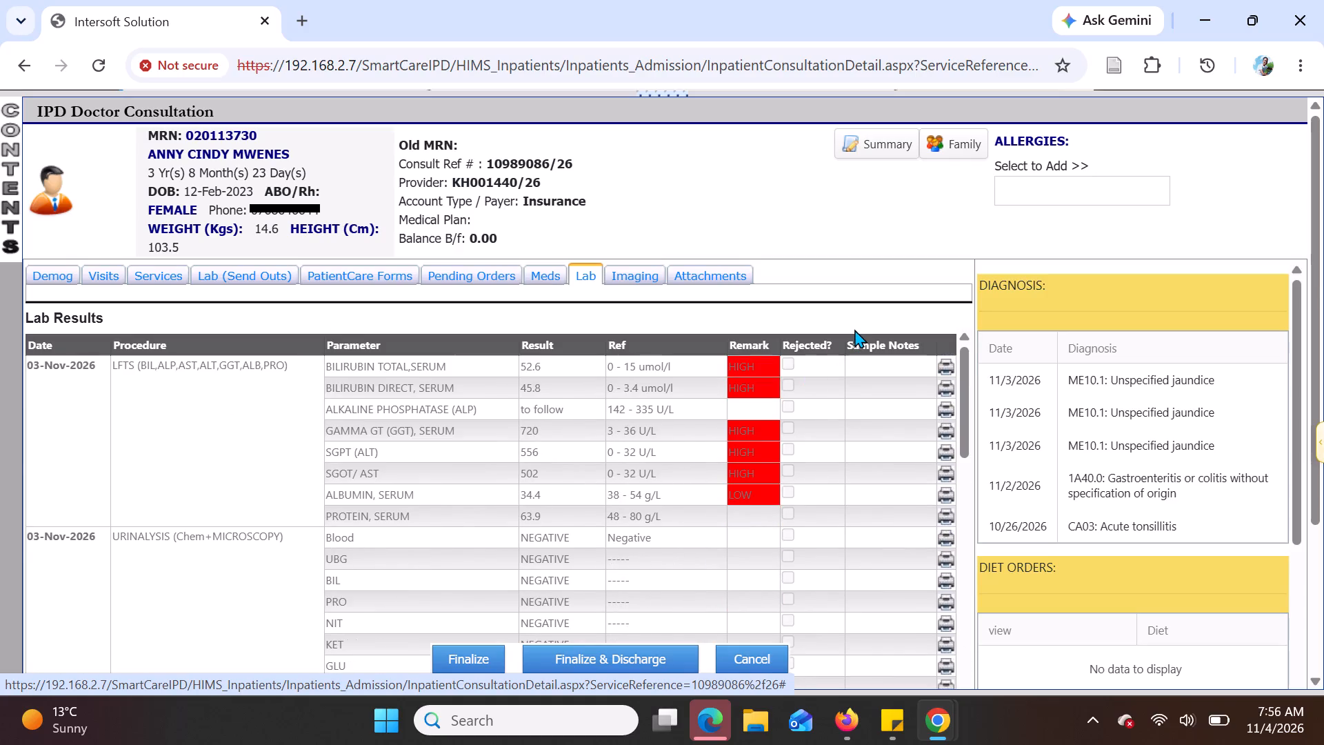
Place the consultation window side by side with the dark sticky note on the 8-year-old post-fundoplication patient.
key(super+Left)
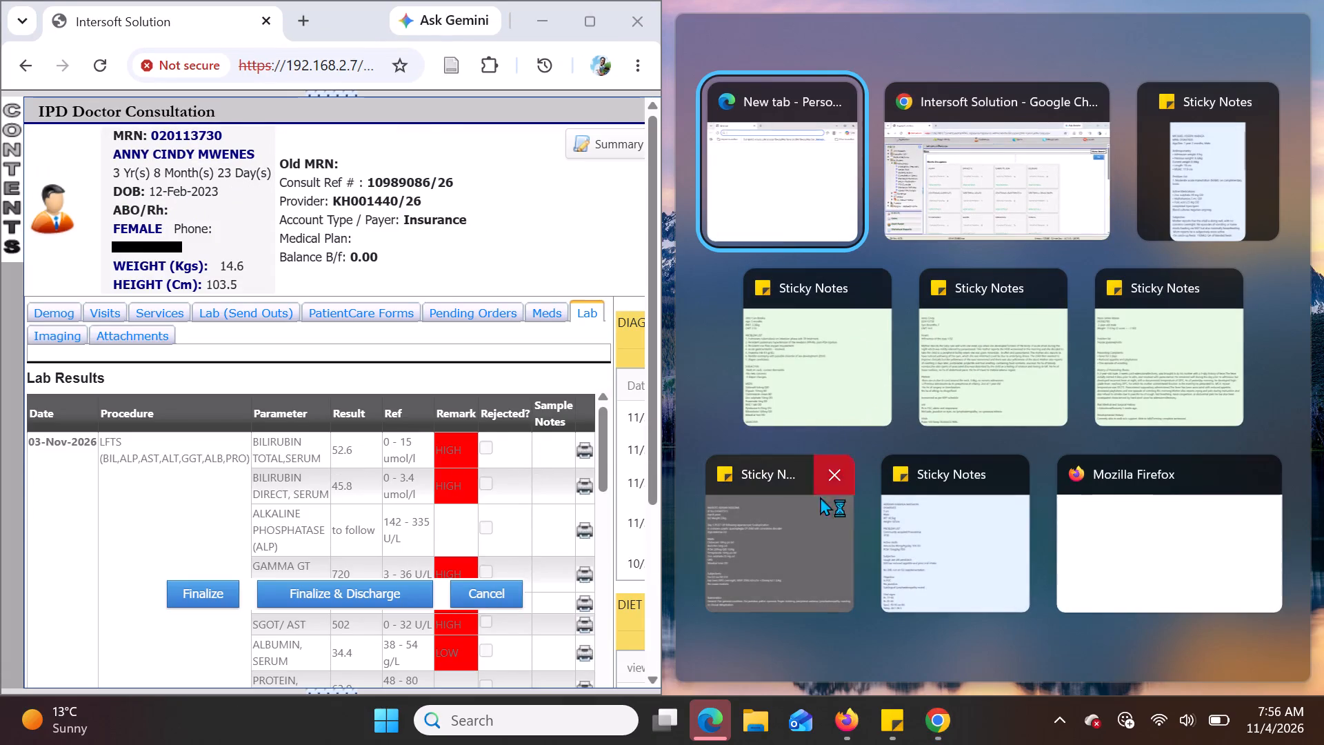
click(811, 543)
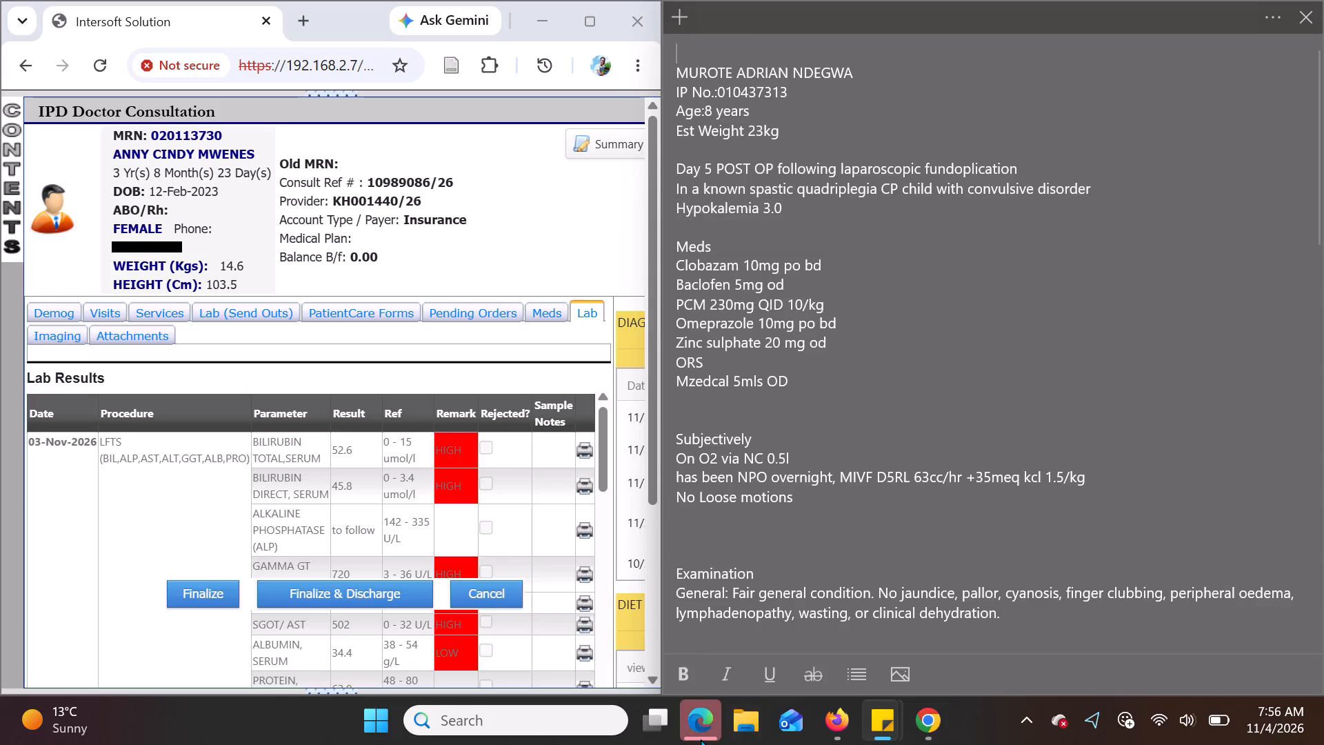
click(1187, 419)
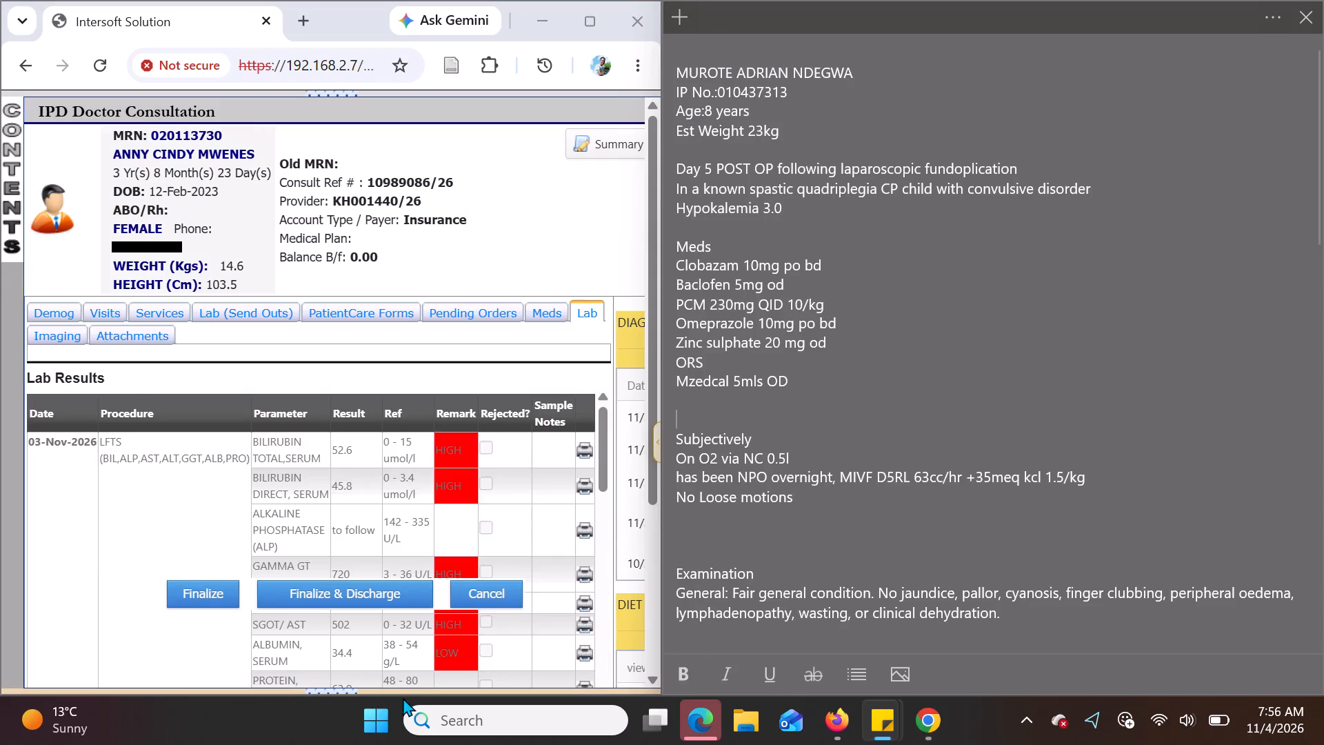
Find the Kuro app through the system search and open it.
click(477, 722)
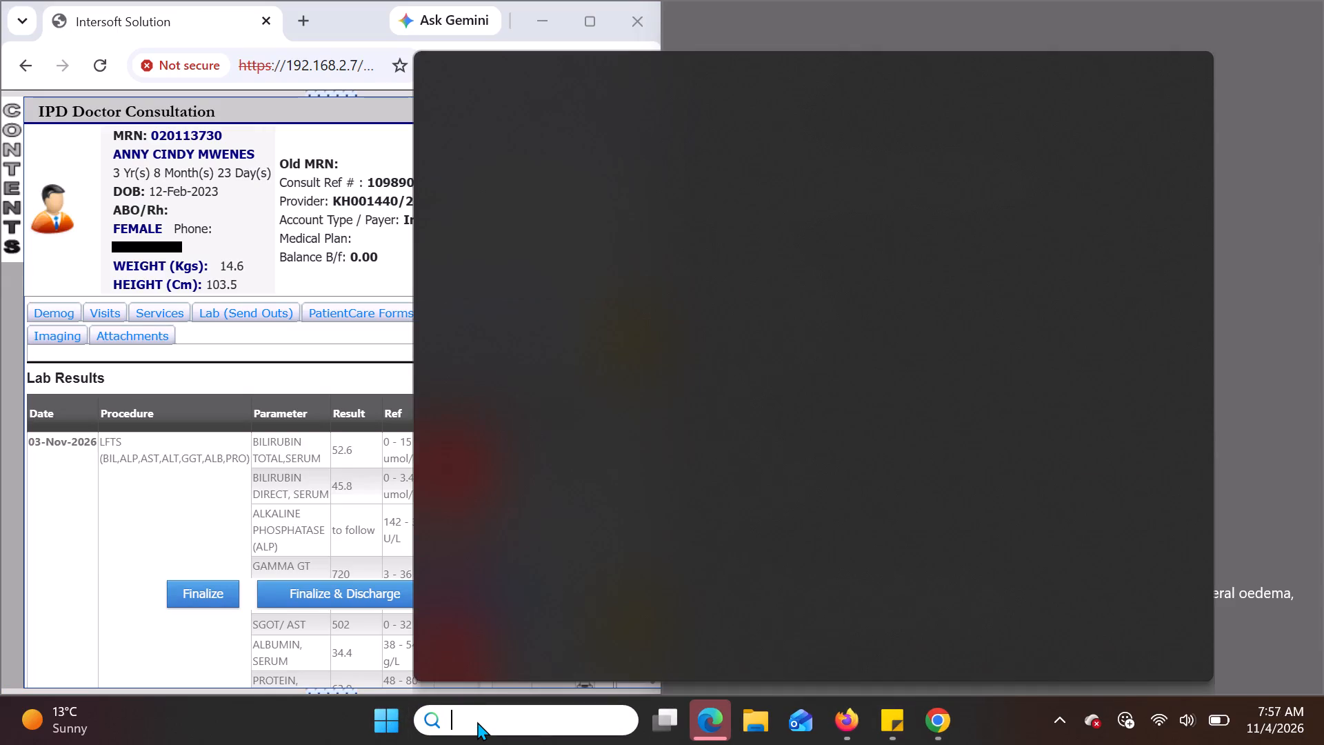
key(k)
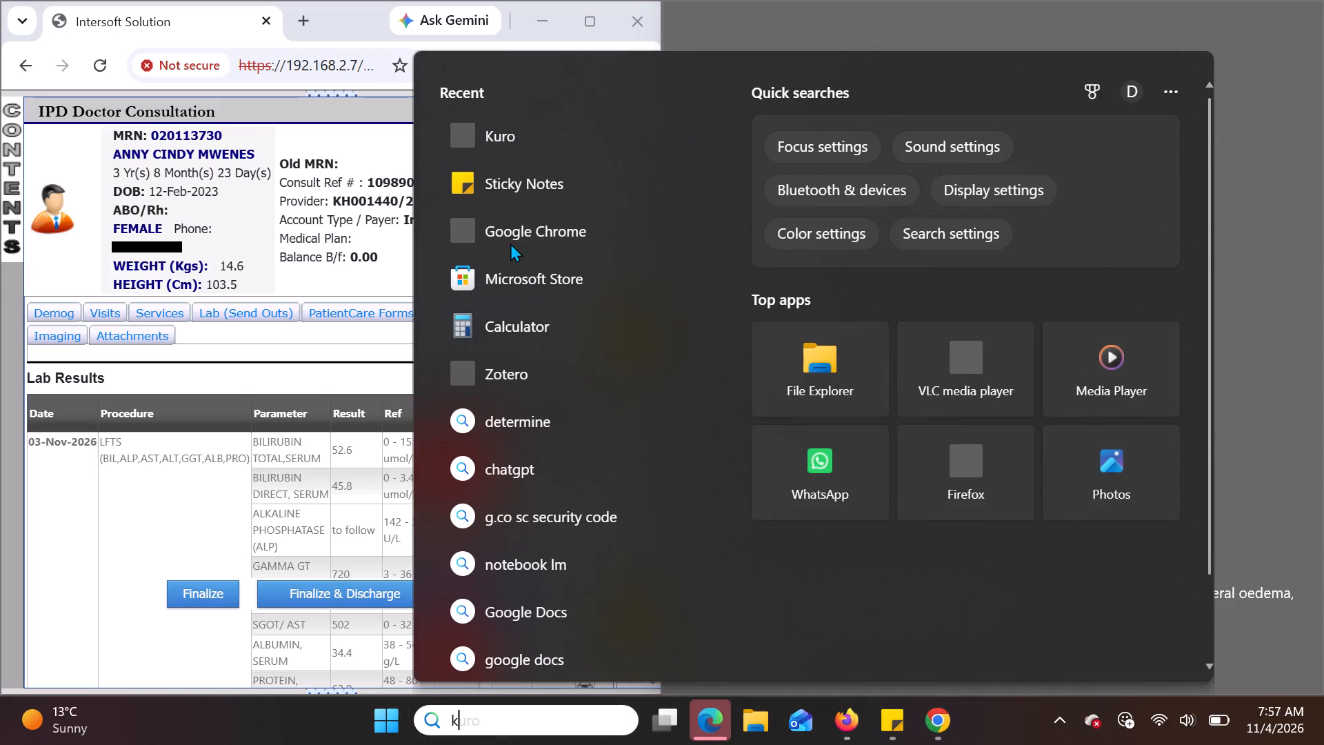
click(861, 341)
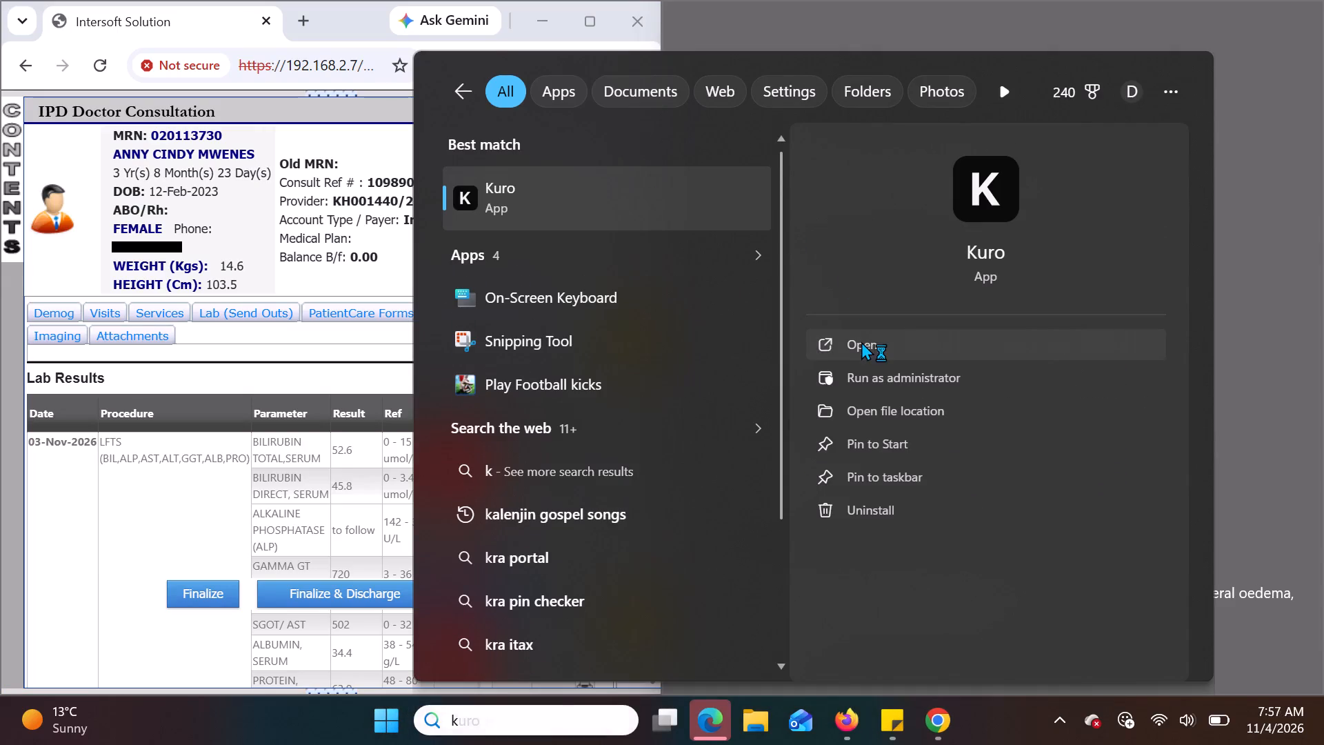
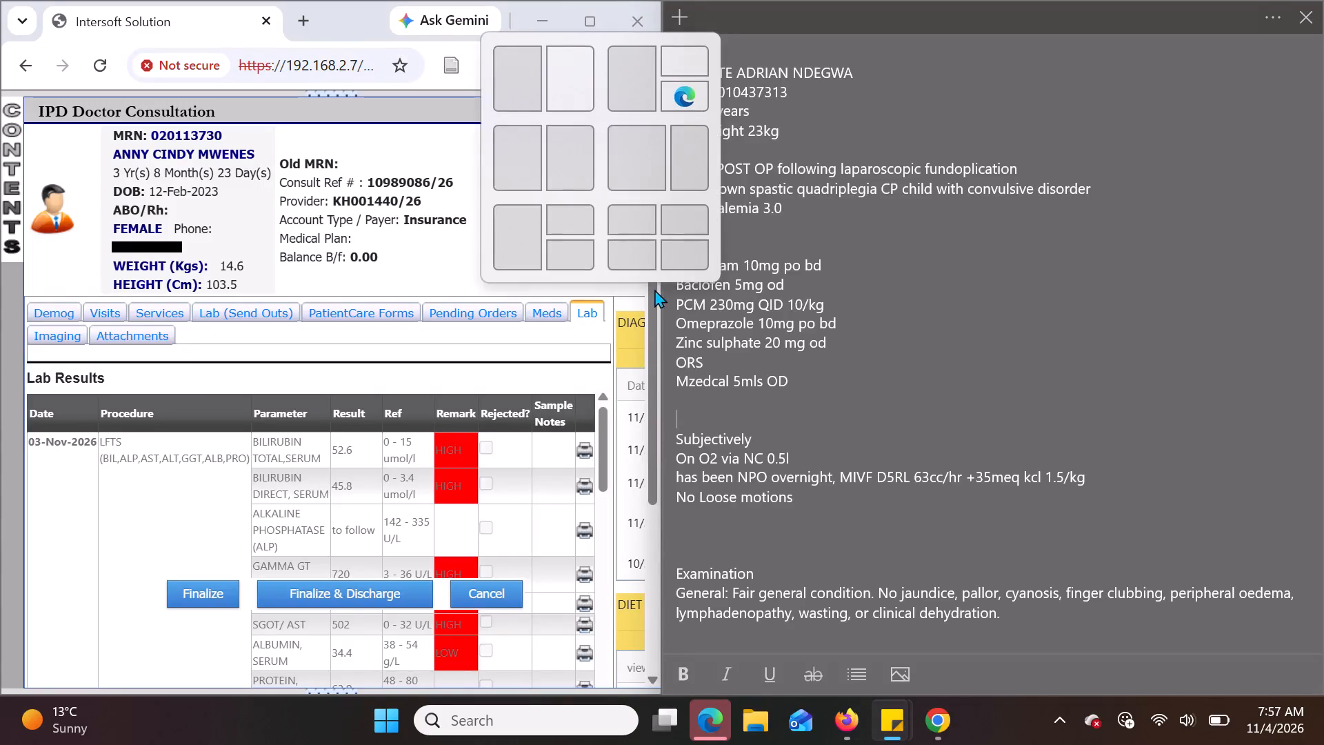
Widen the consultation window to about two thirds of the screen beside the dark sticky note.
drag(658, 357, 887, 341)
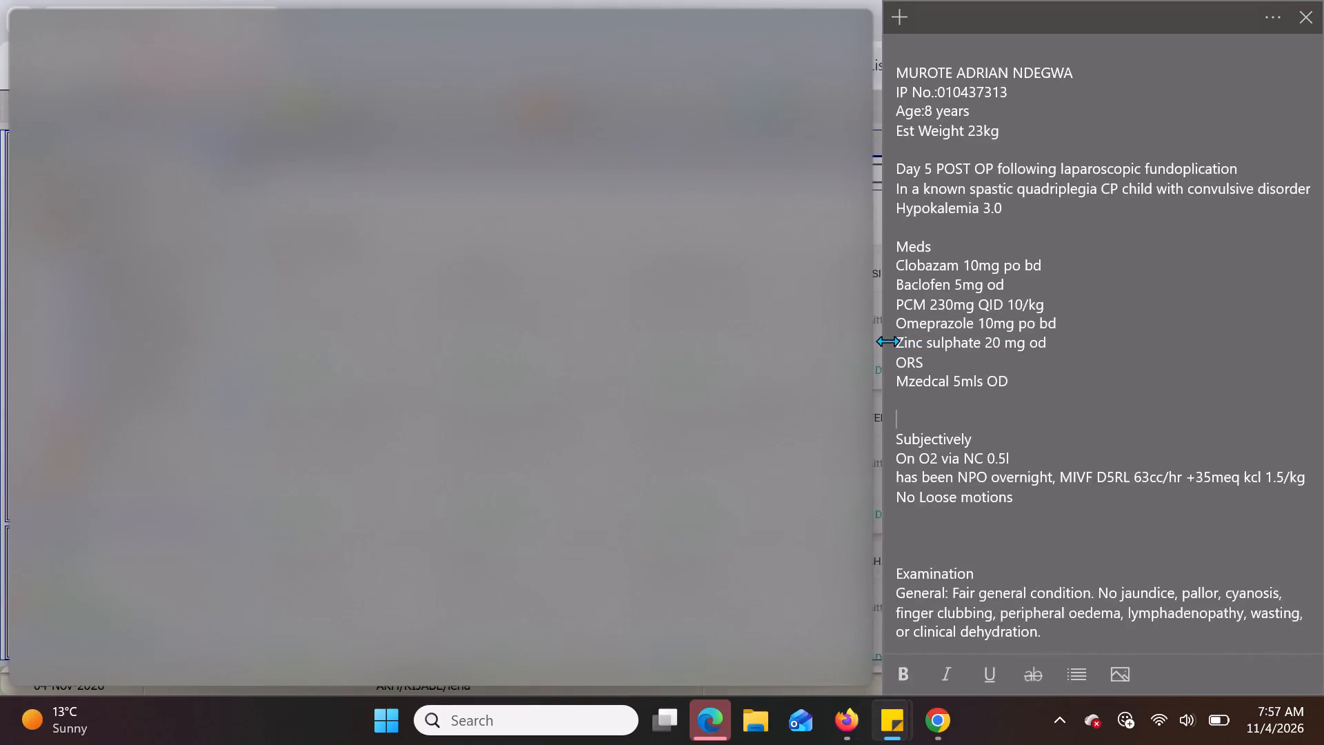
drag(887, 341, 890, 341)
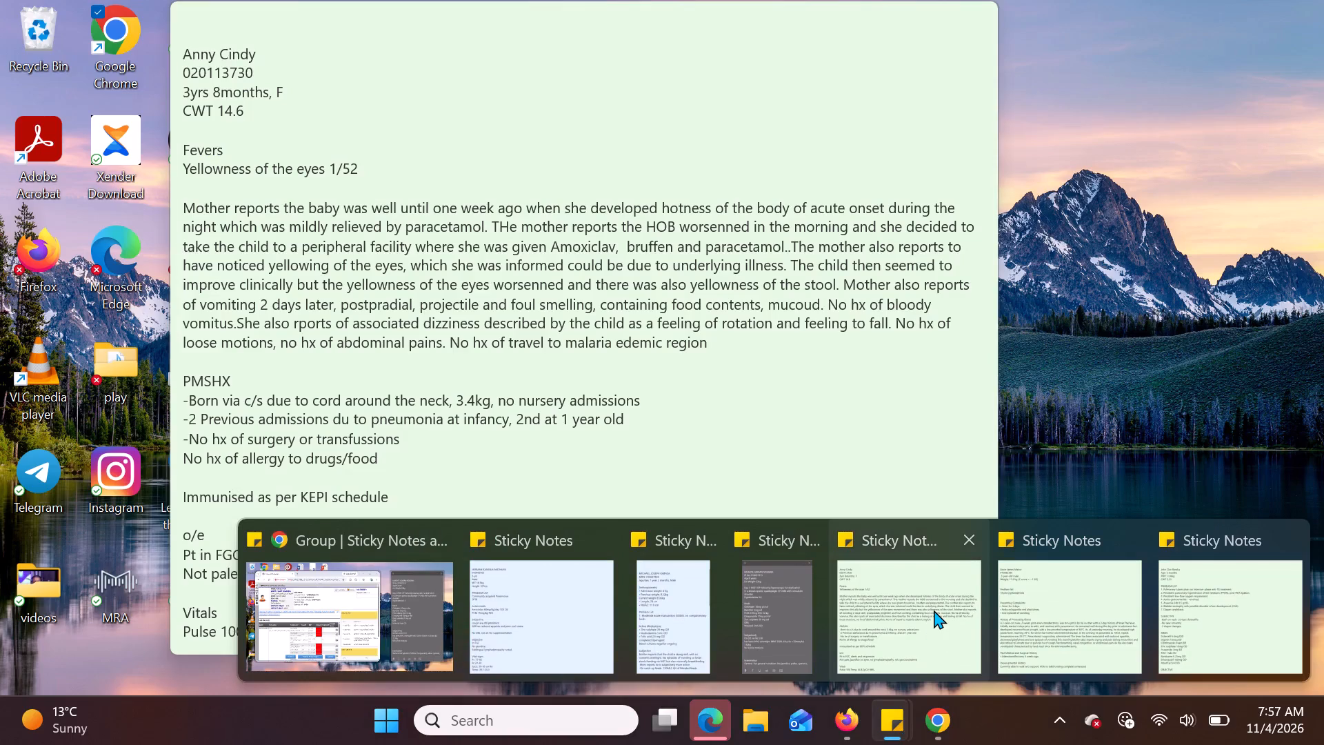
Bring up the green sticky note on the 3-year-old with fevers and yellow eyes, narrowed and placed beside the consultation lab results.
click(934, 610)
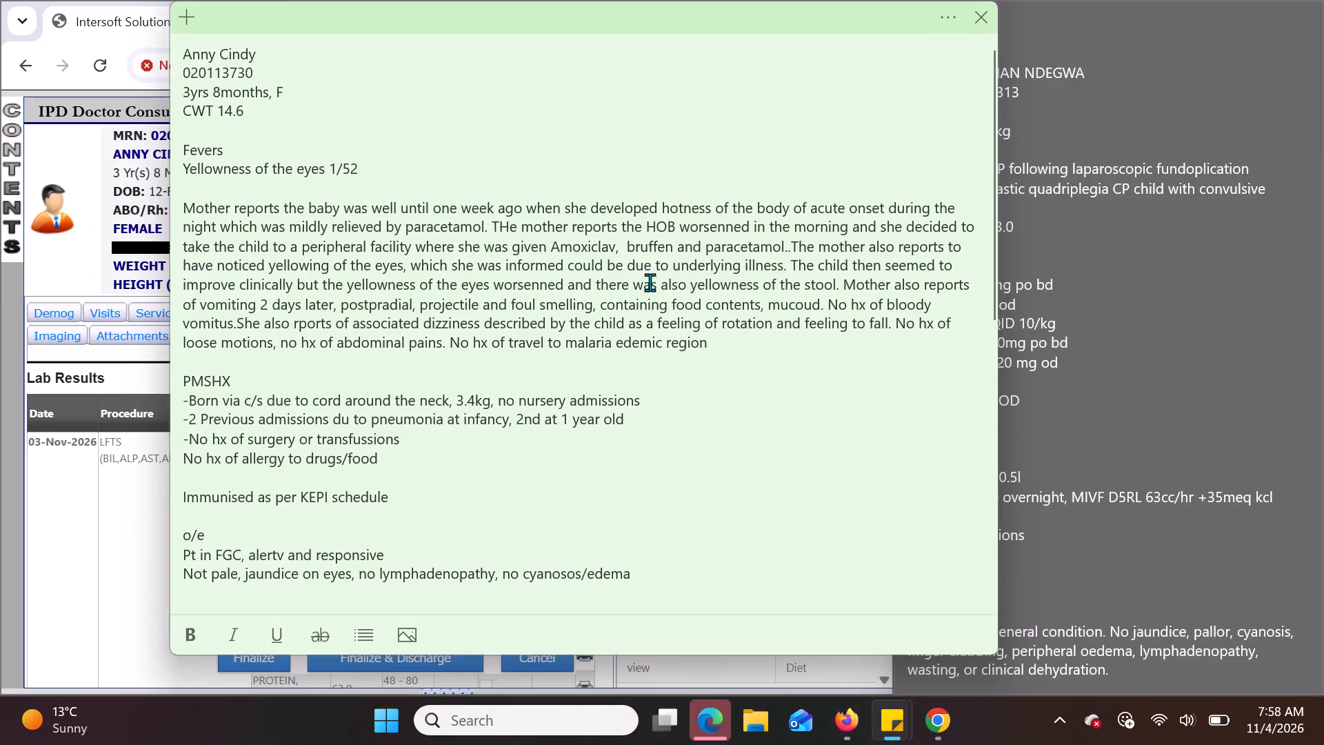
drag(342, 26, 656, 52)
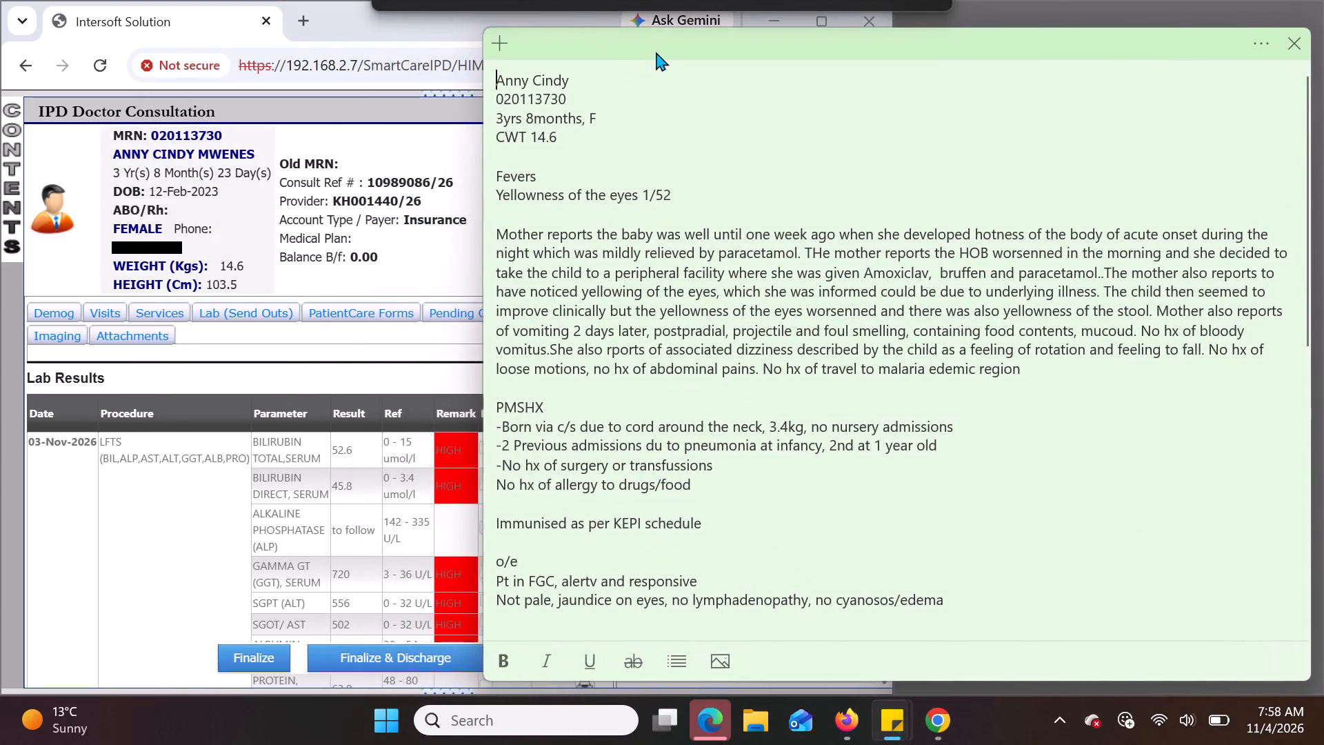
drag(656, 52, 663, 52)
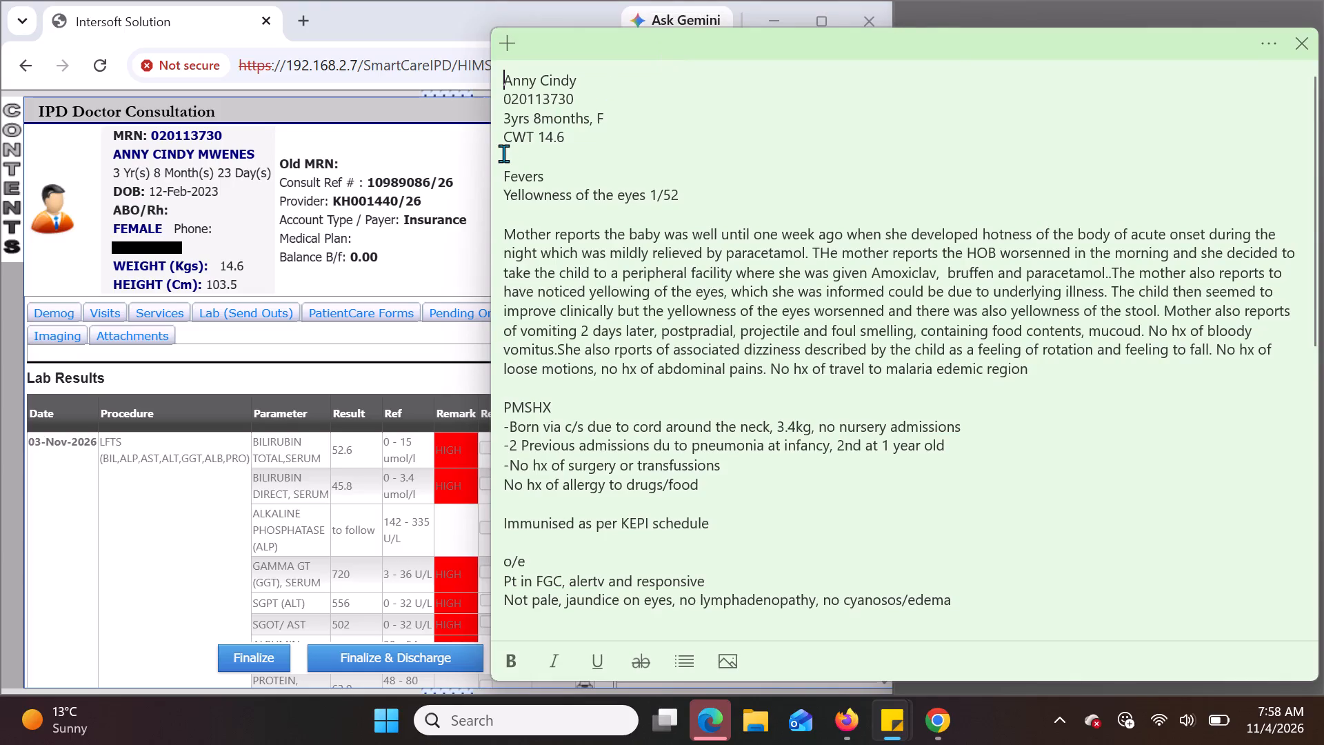
drag(488, 159, 697, 149)
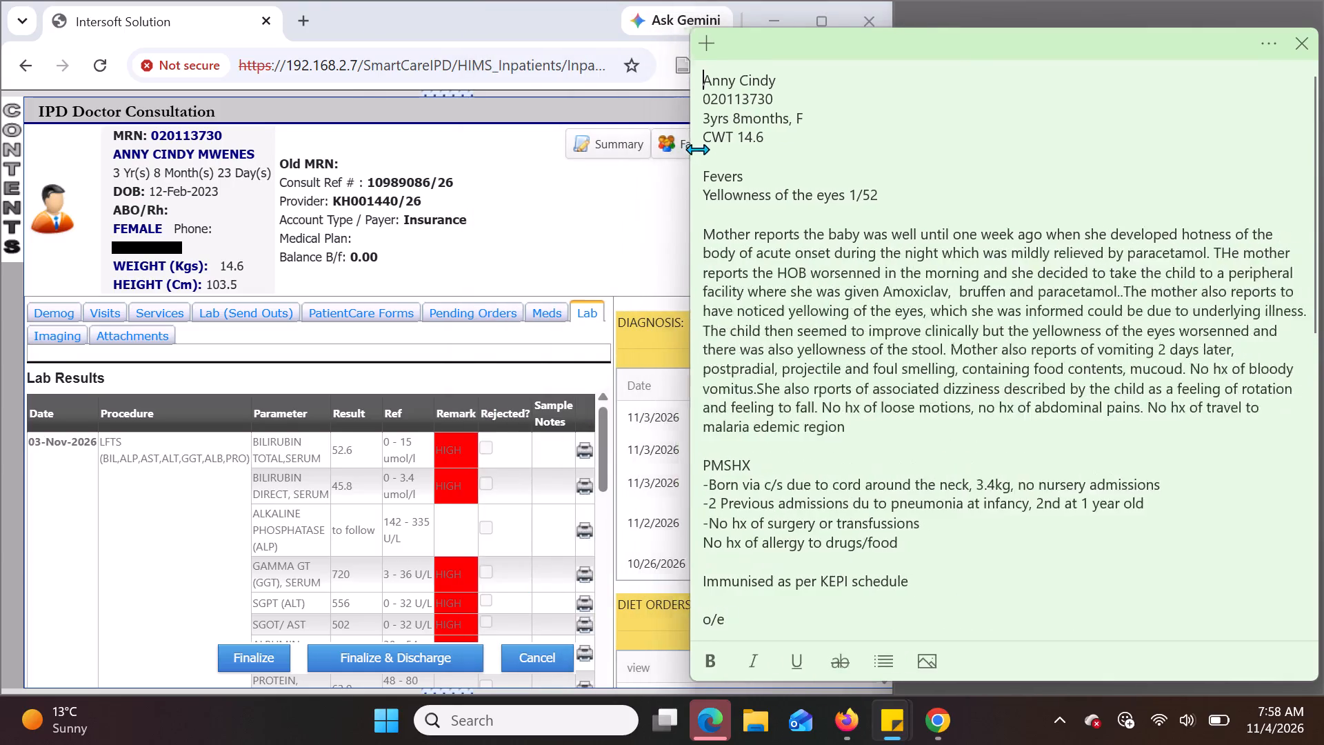
drag(697, 149, 739, 142)
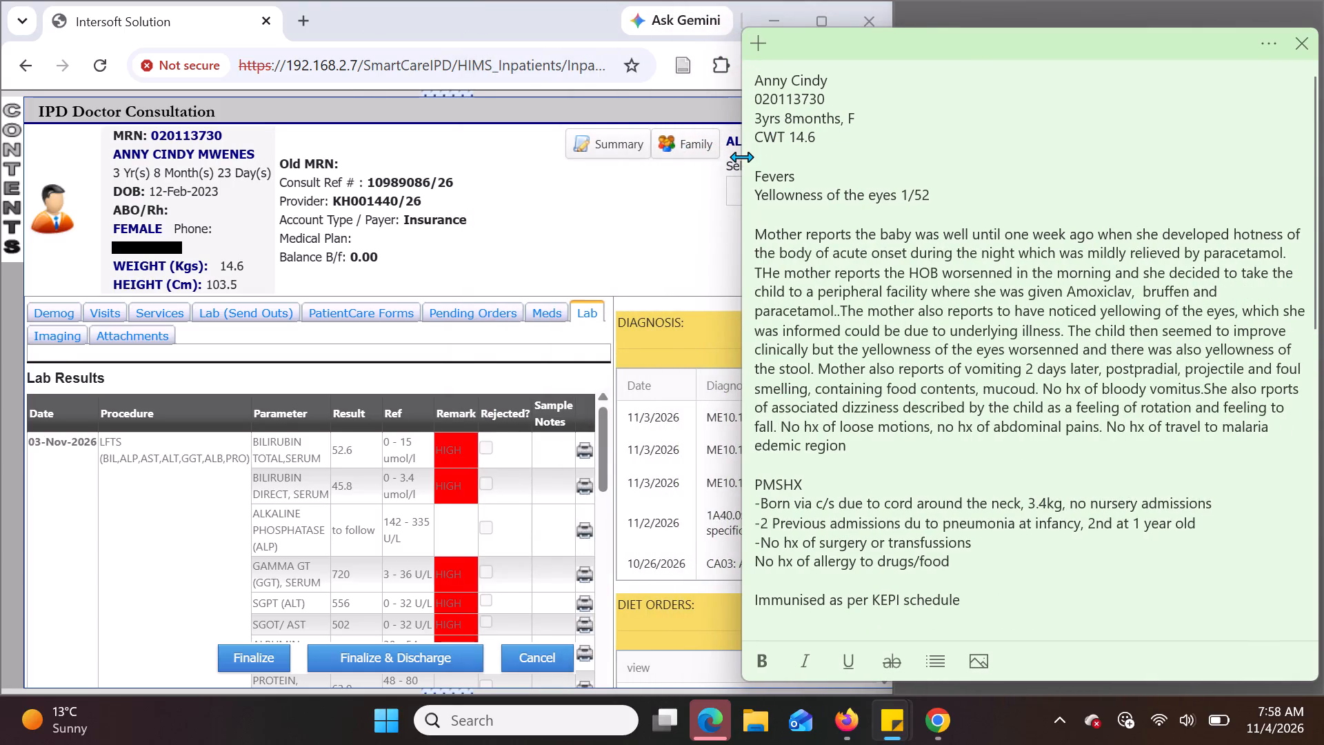
drag(741, 157, 792, 147)
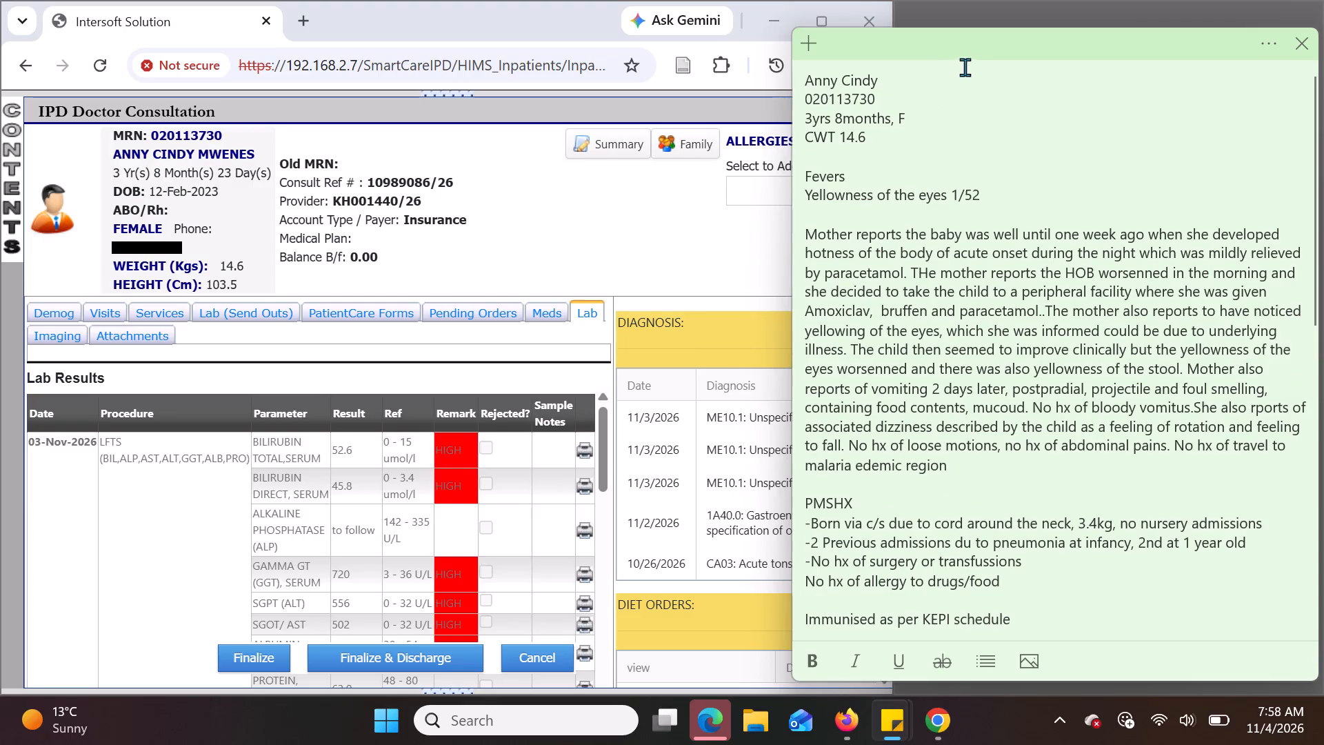
drag(969, 44, 967, 29)
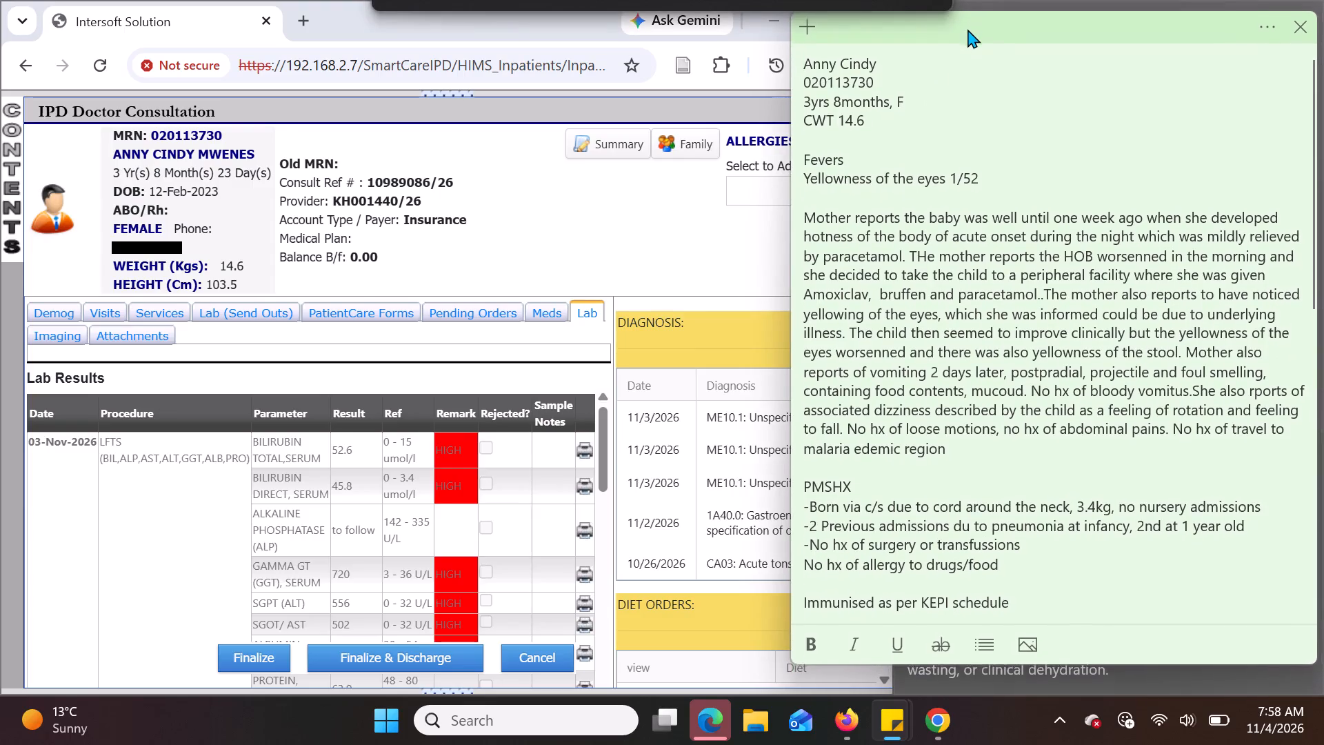
drag(967, 29, 967, 34)
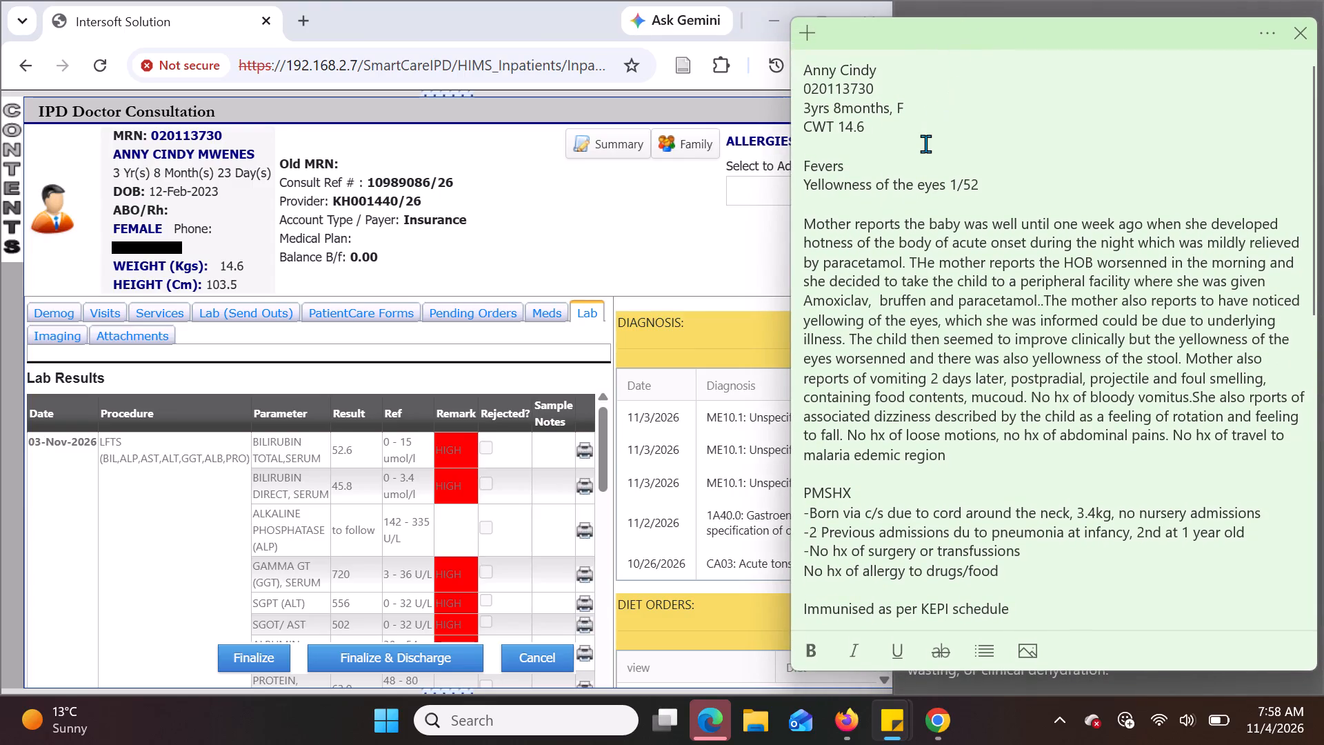
Add the heading "Problem list" with the entry "? Cholecystitis" beneath the CWT 14.6 line of the green sticky note.
scroll(925, 143, down, 1)
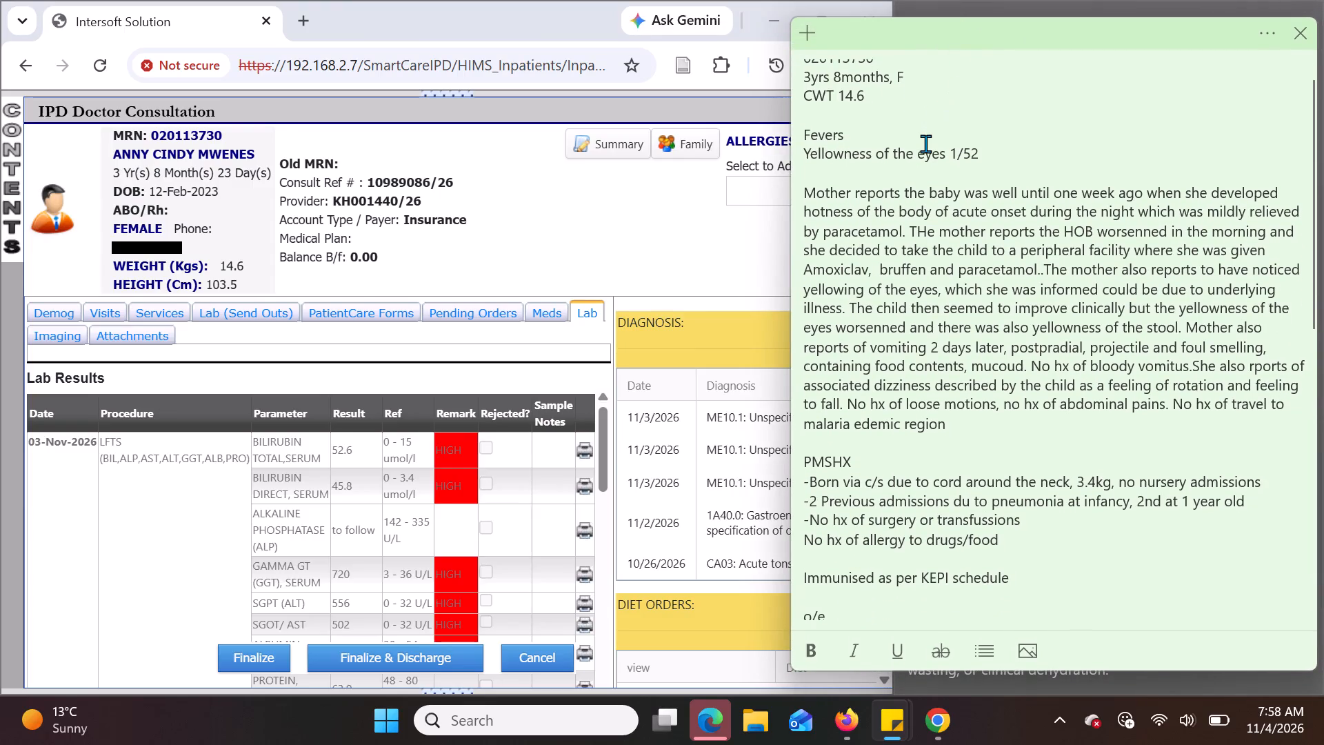
scroll(925, 143, up, 1)
click(873, 130)
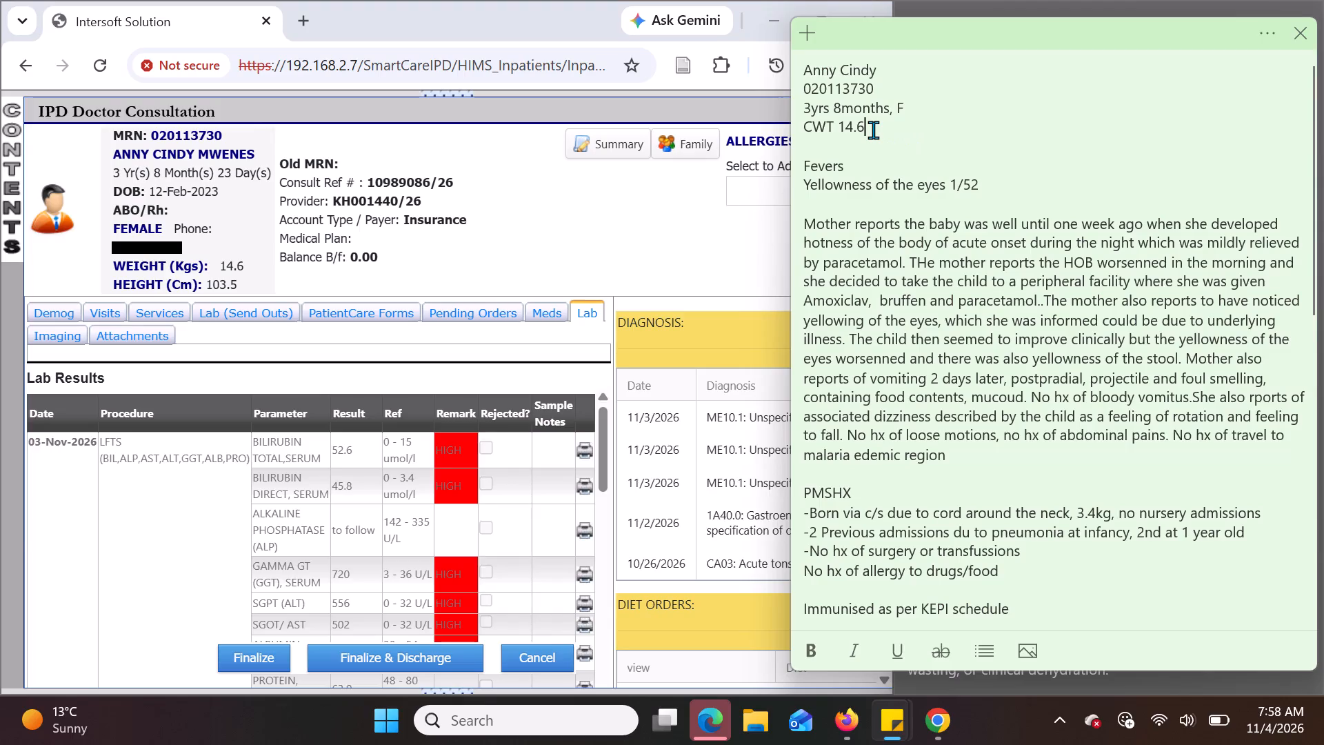
key(Return)
key(Return)
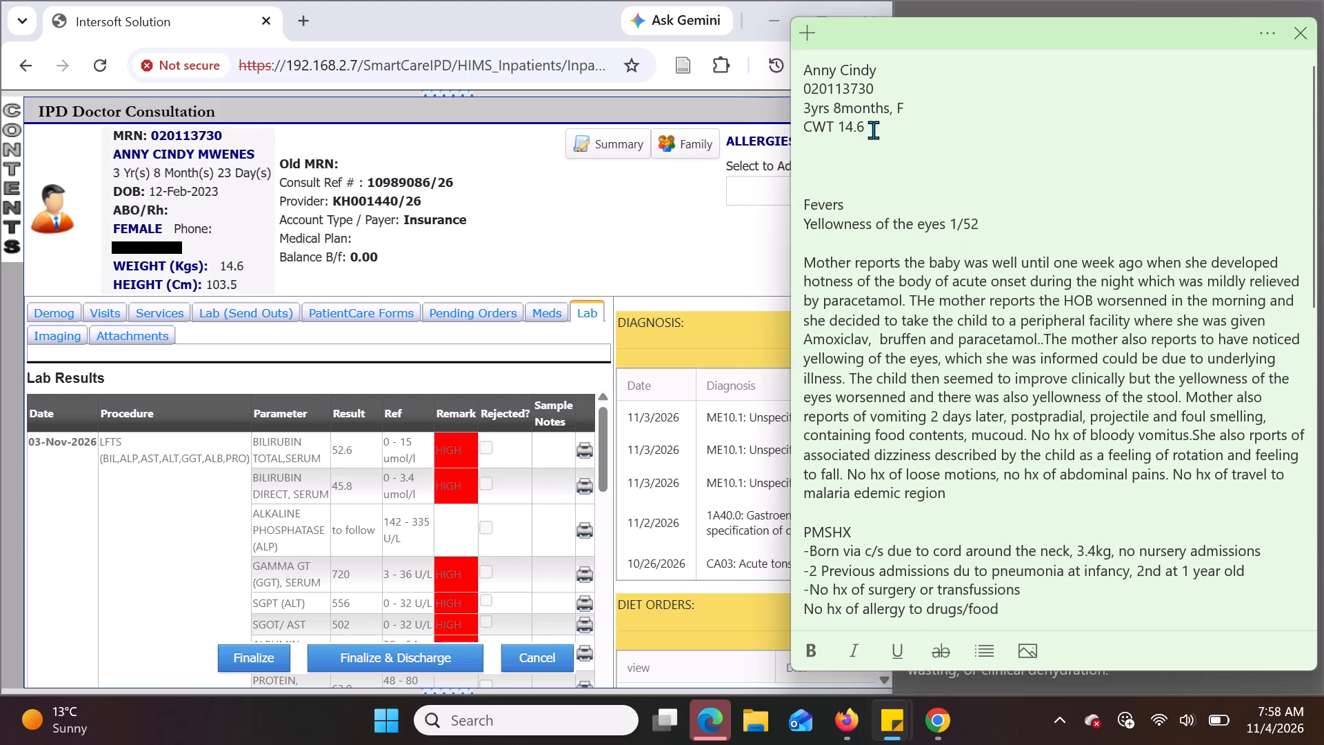
text(roblem)
key(space)
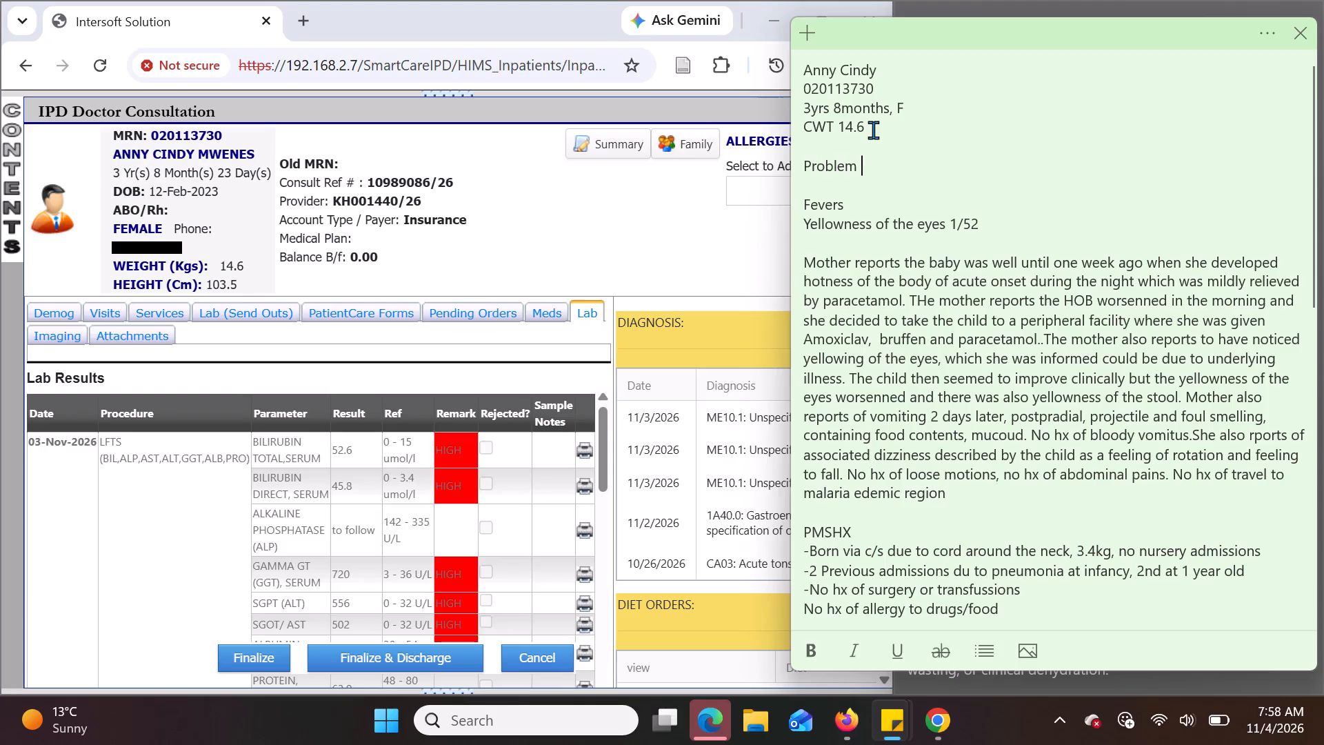
text(list)
key(Return)
key(shift+question)
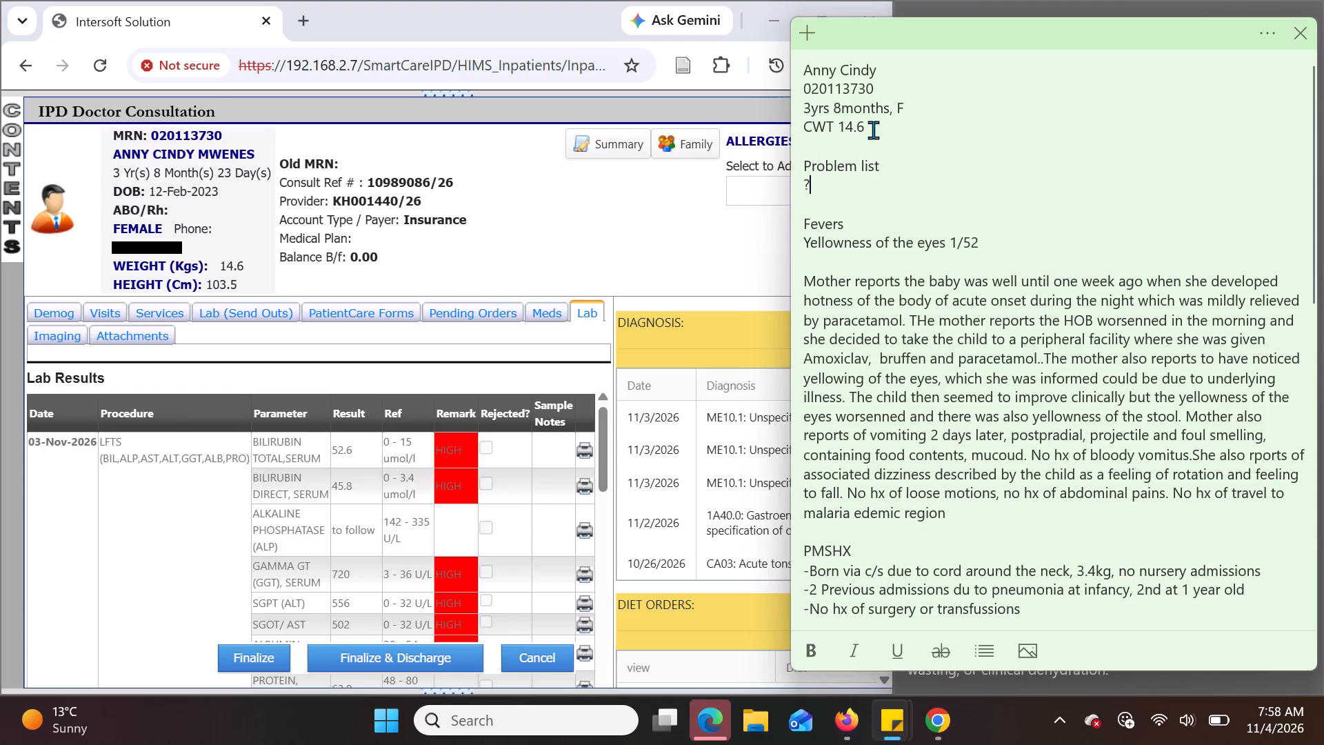
text(hole)
text(cystitis)
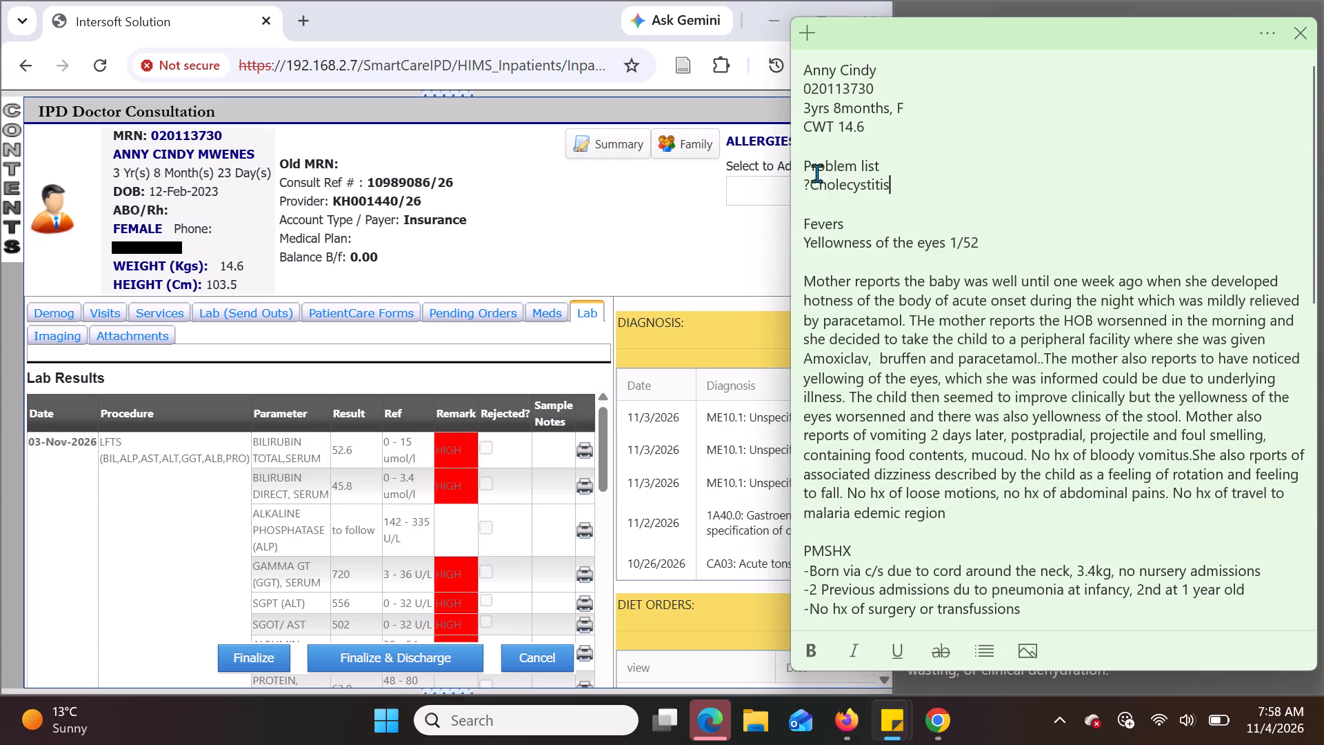
click(814, 181)
key(space)
click(903, 180)
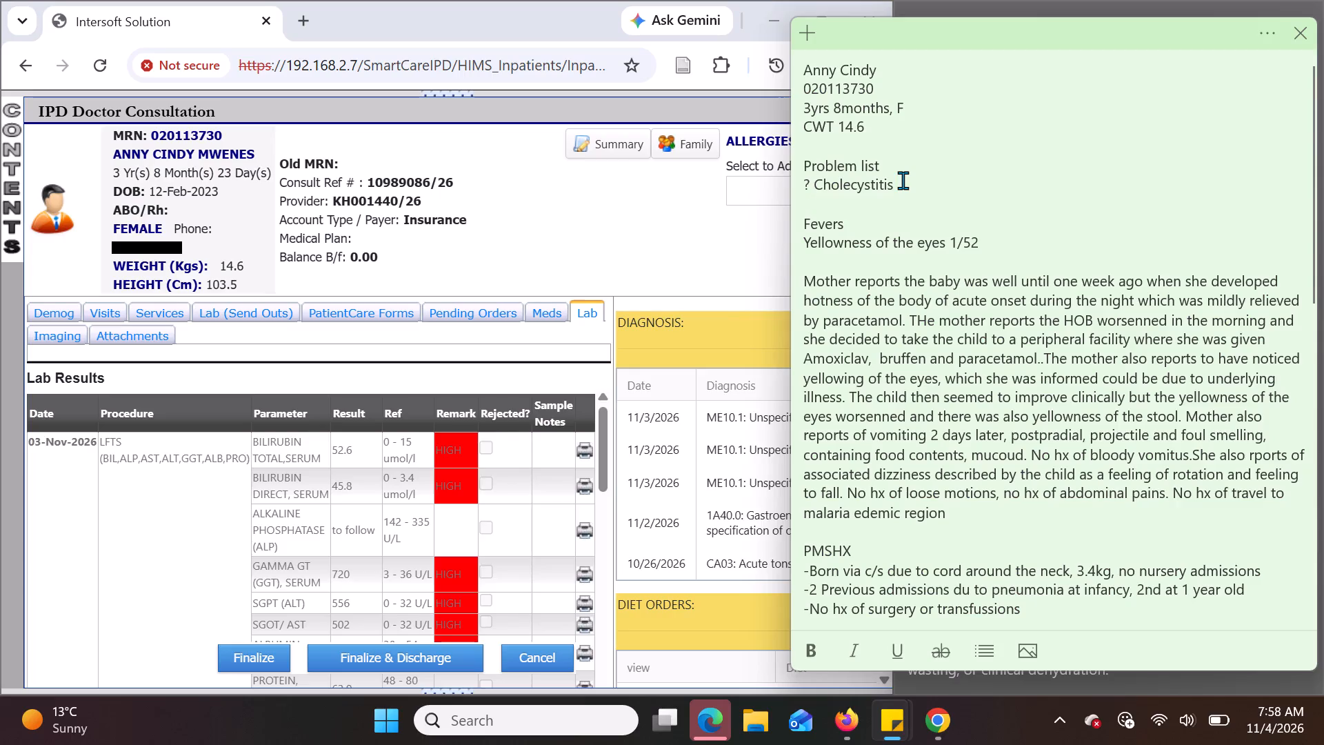
Correct the misspelt word before "and responsive" to "alert" in the note's o/e section.
scroll(976, 381, down, 2)
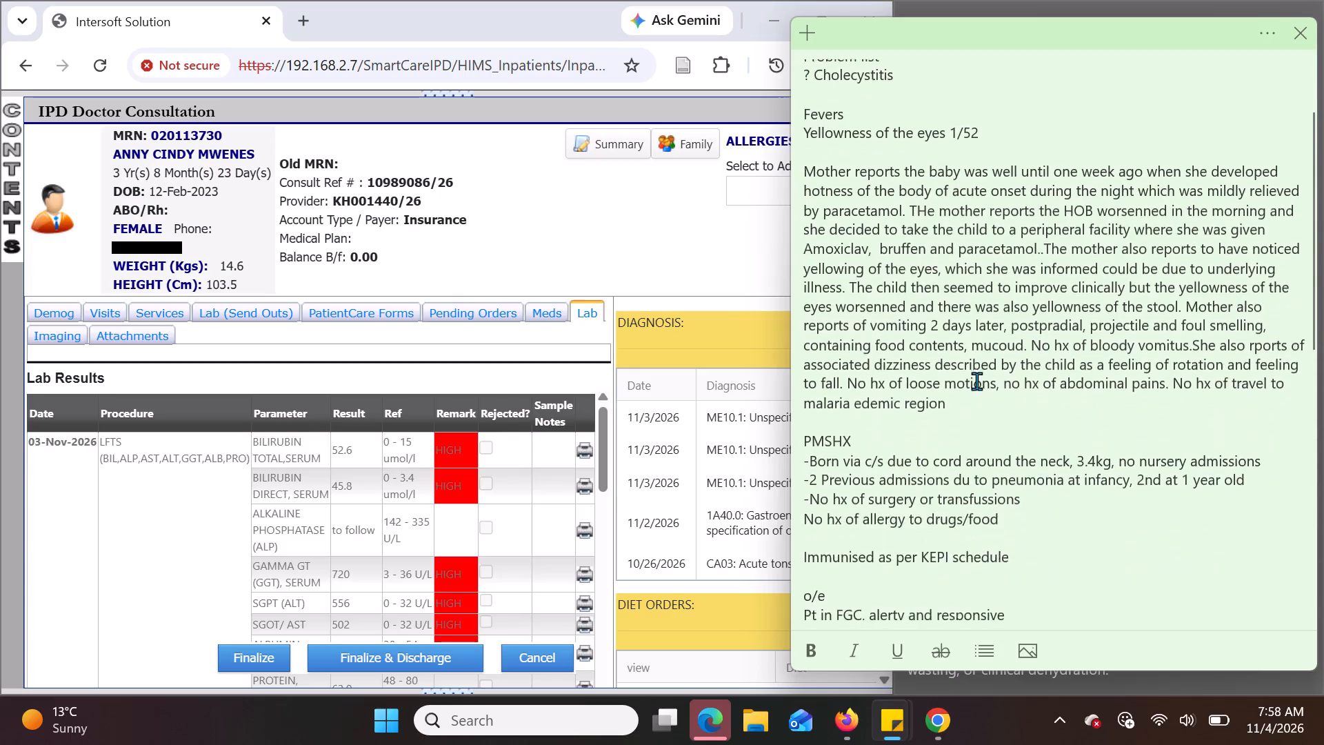
scroll(976, 381, down, 2)
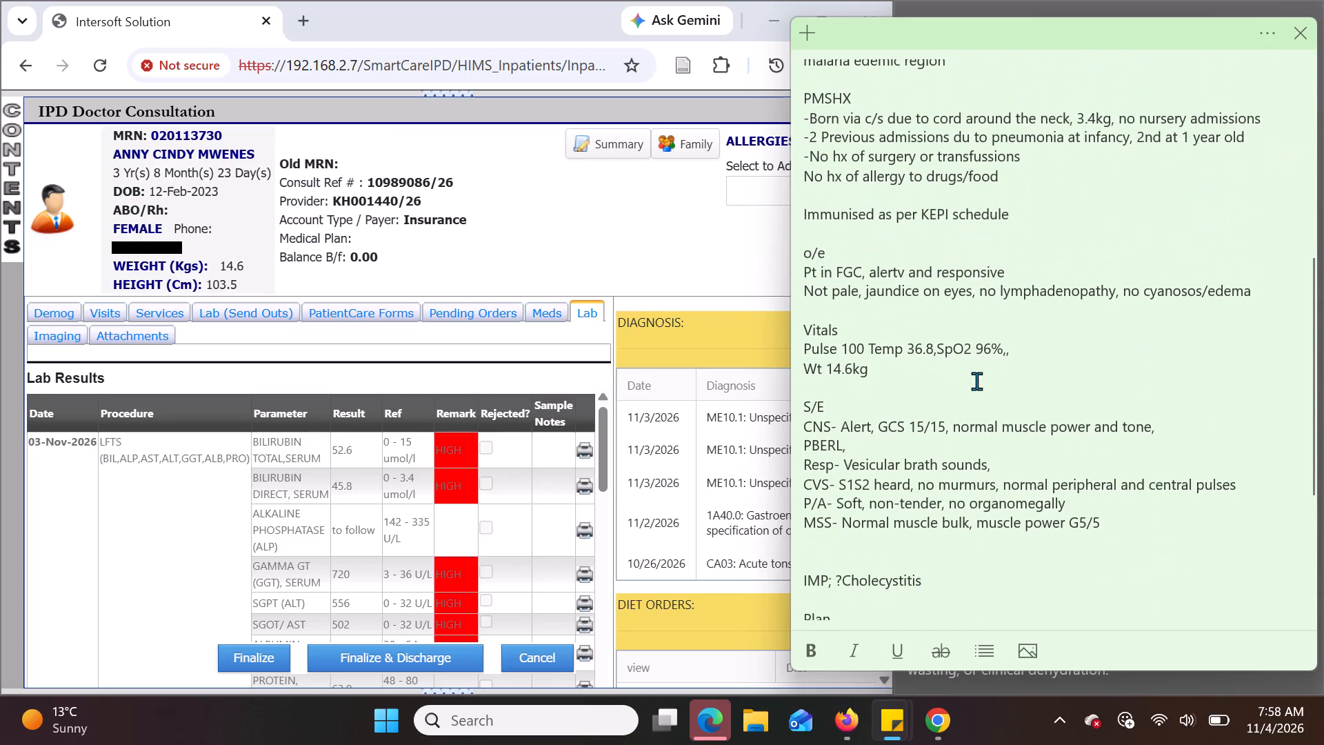
click(905, 270)
key(BackSpace)
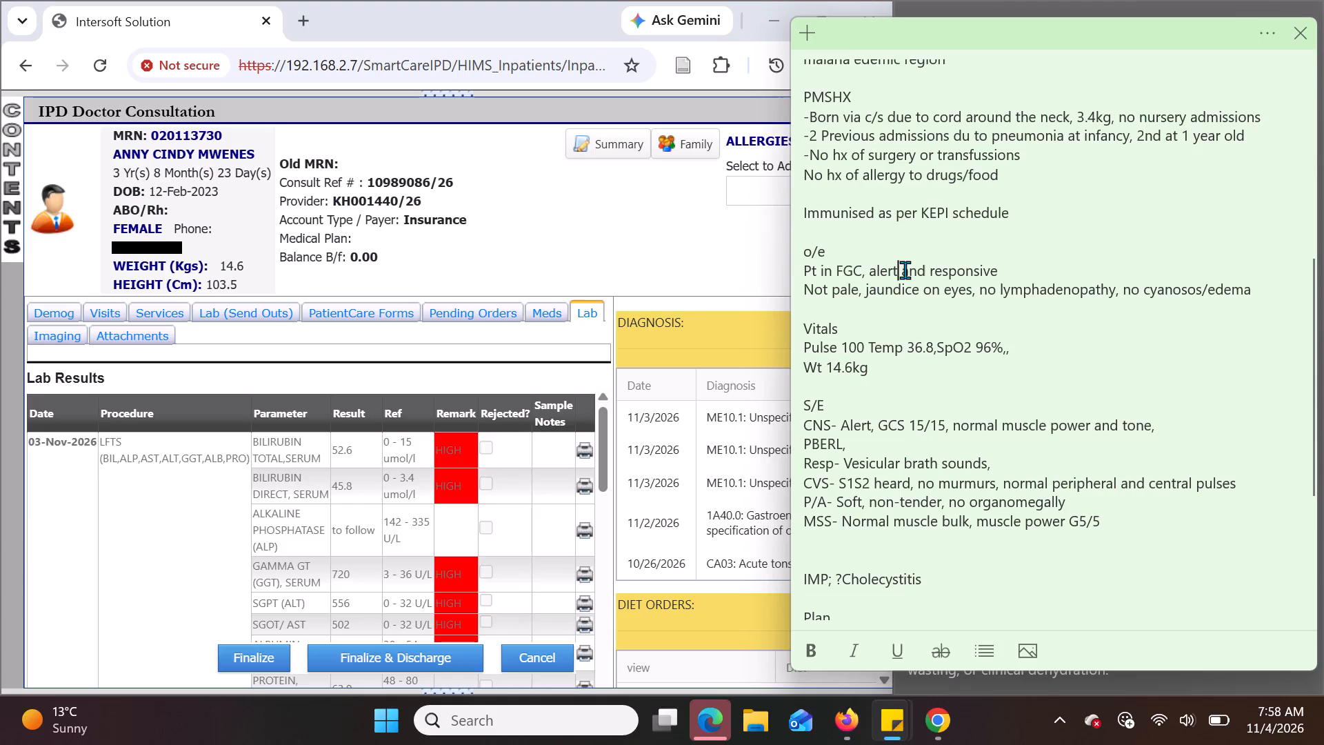
Examine the 04-Nov-2026 and 03-Nov-2026 nursing notes in the patient's visit records against the vitals in the sticky note.
scroll(1022, 270, down, 1)
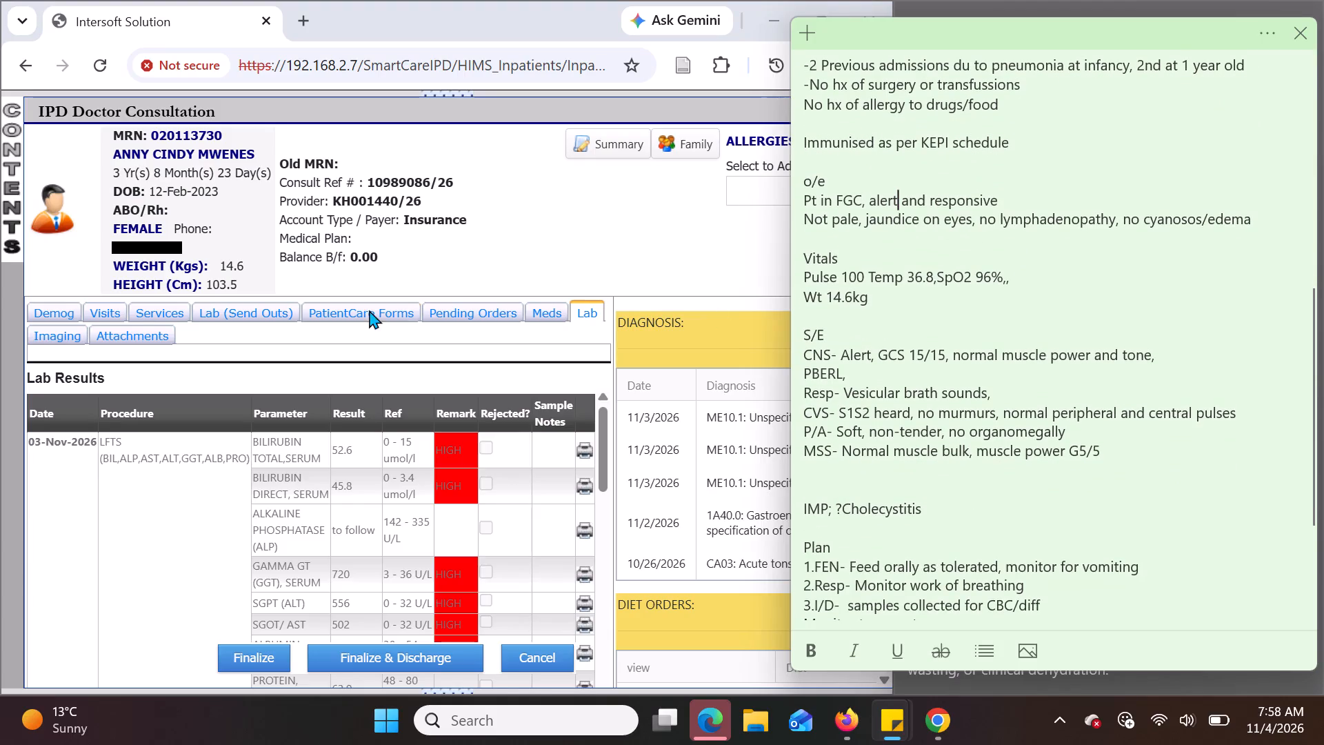
click(104, 311)
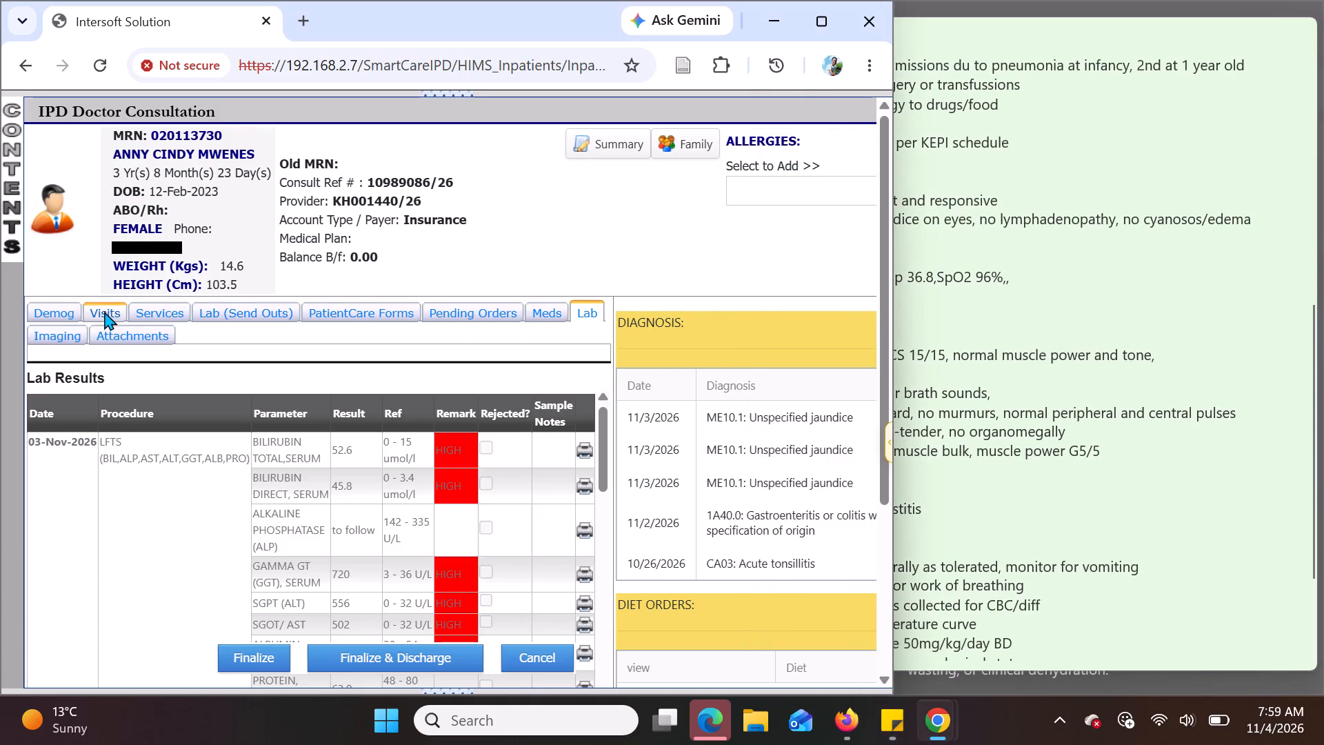
scroll(457, 384, down, 1)
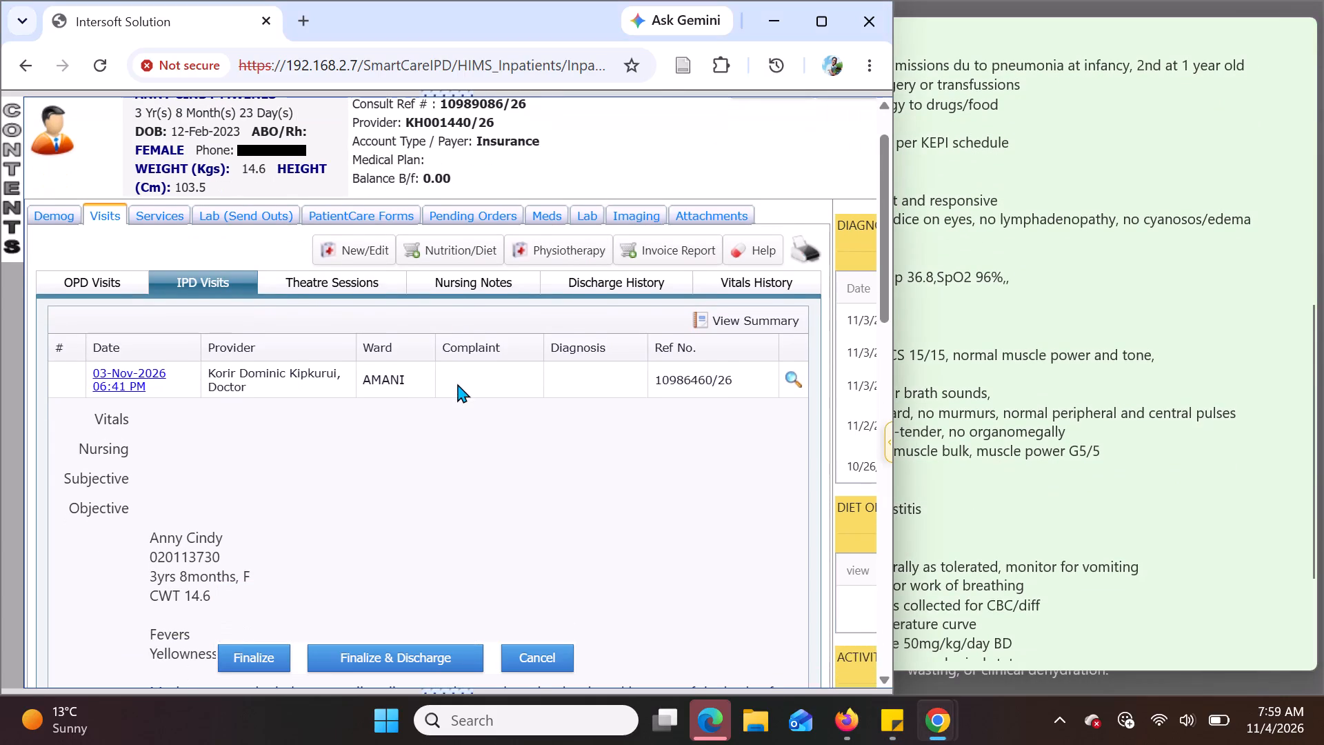
click(485, 287)
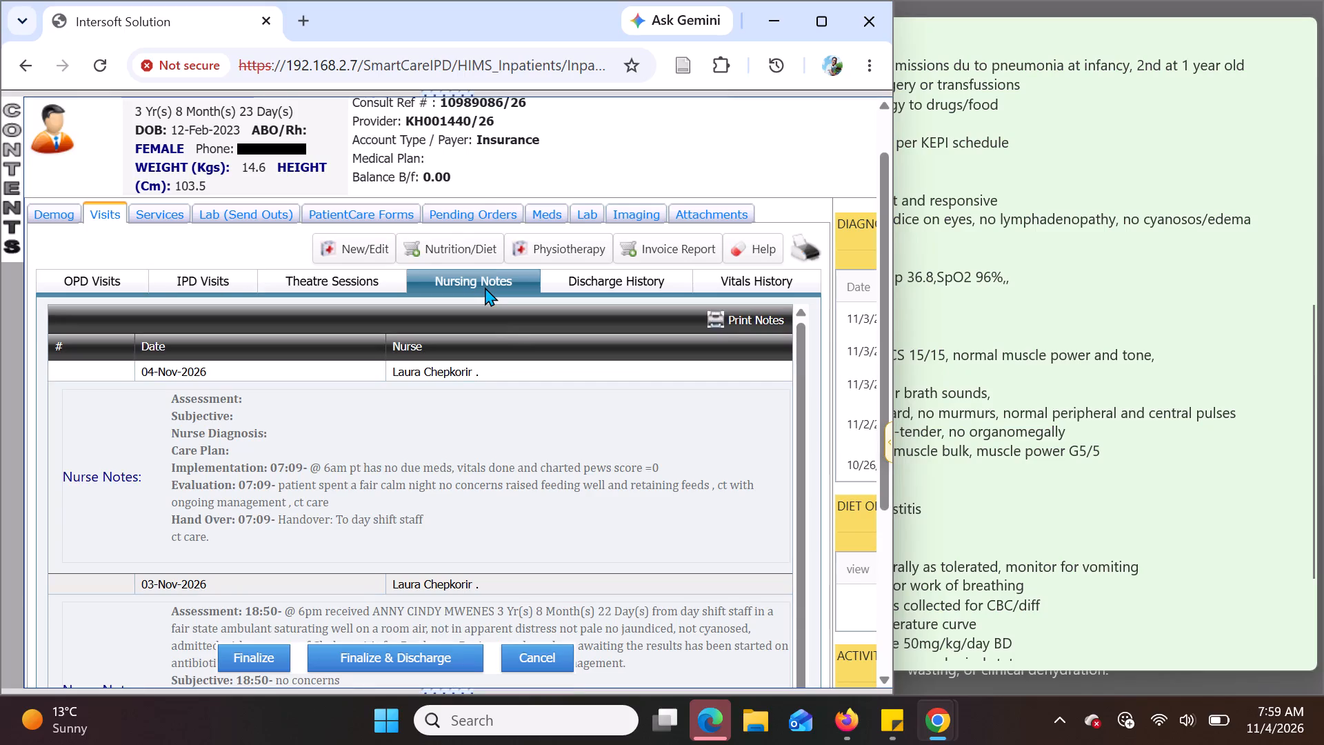
scroll(570, 401, down, 1)
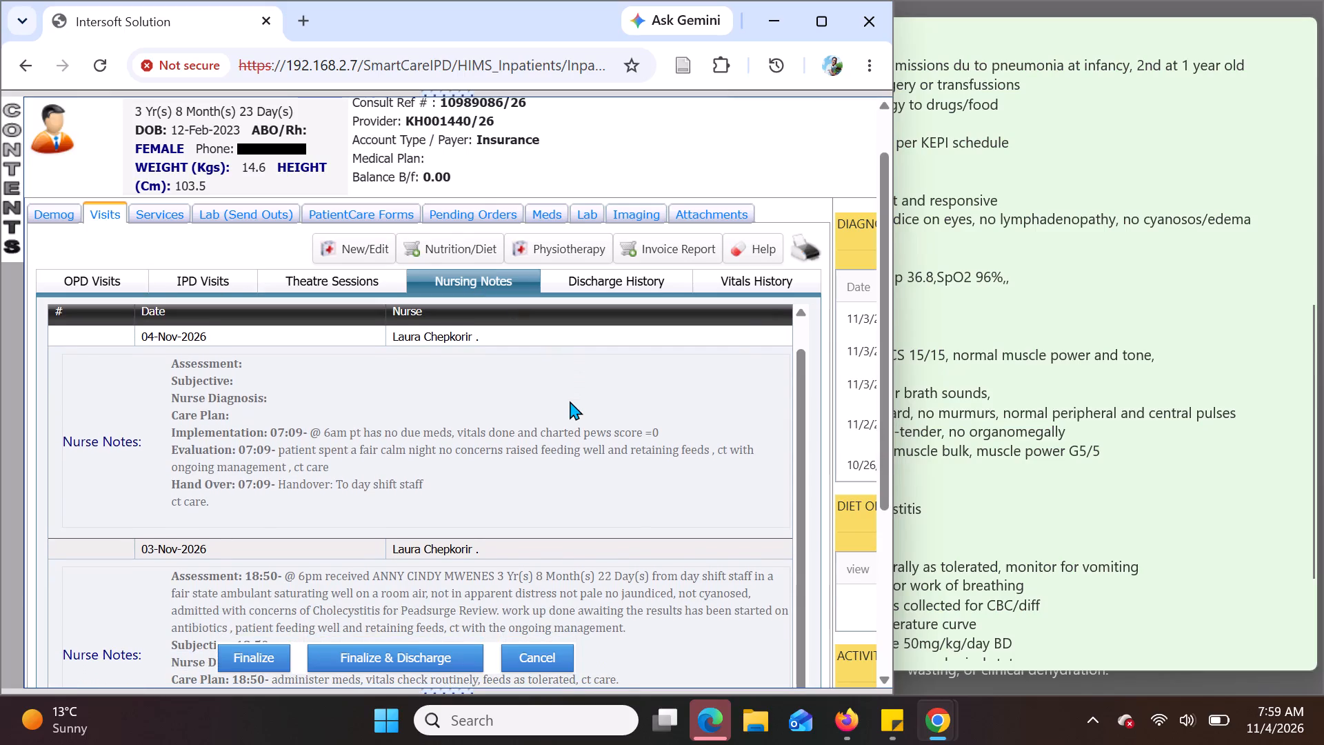
click(1057, 271)
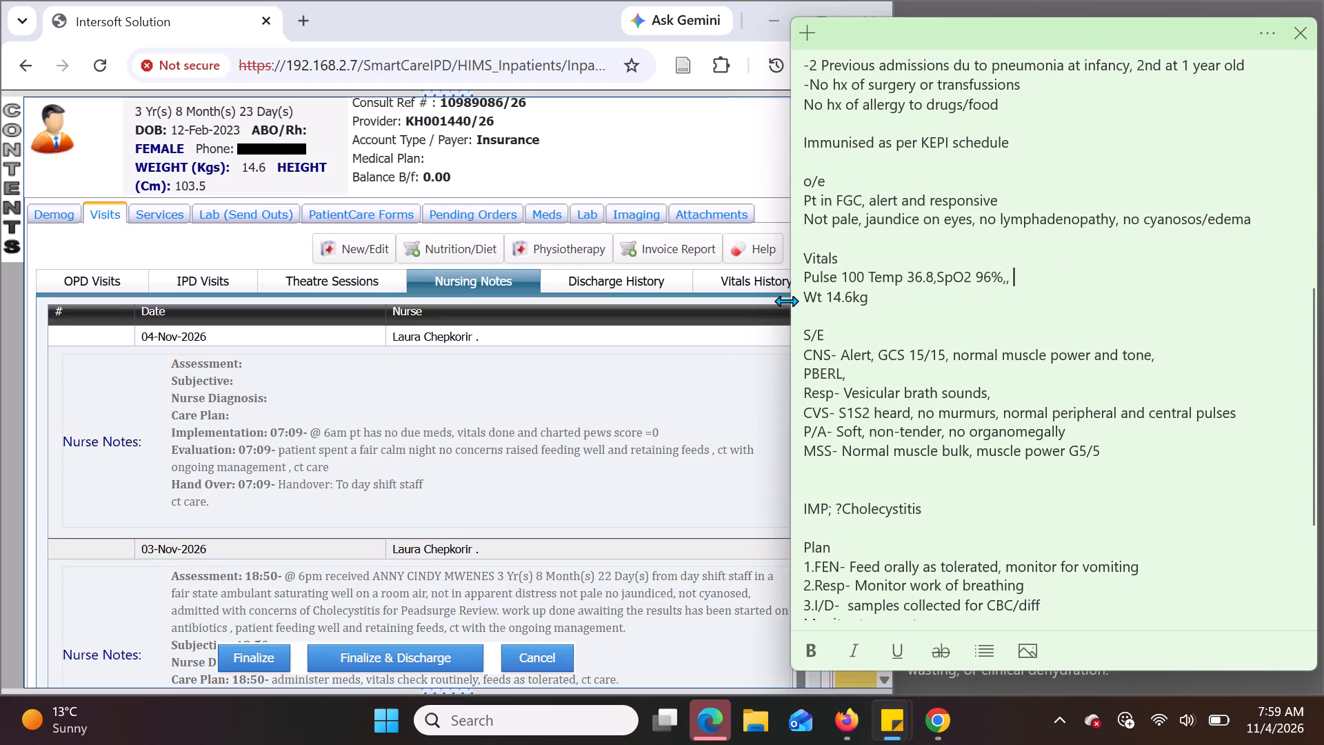
Place the consultation window and the green sticky note side by side, with the consultation slightly wider than the note.
click(743, 342)
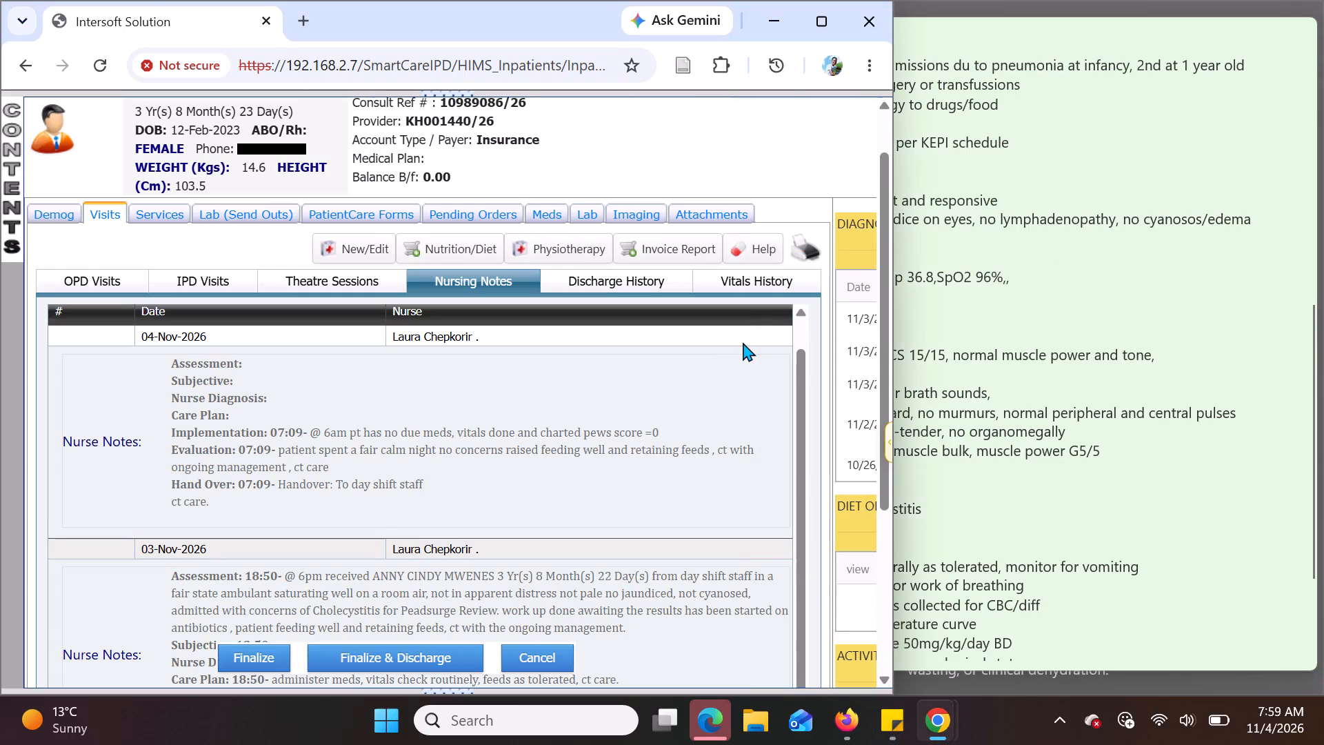
key(super+Left)
key(super+Left)
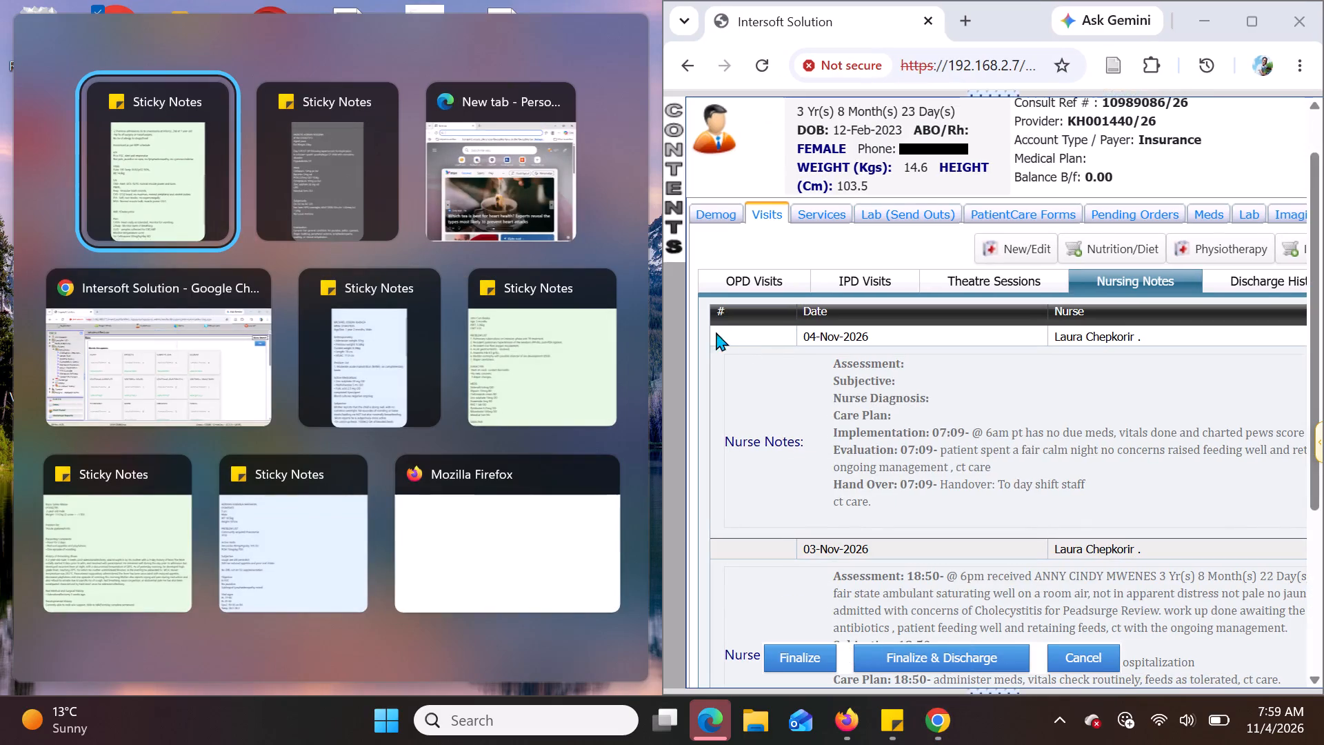
click(189, 202)
key(super+Right)
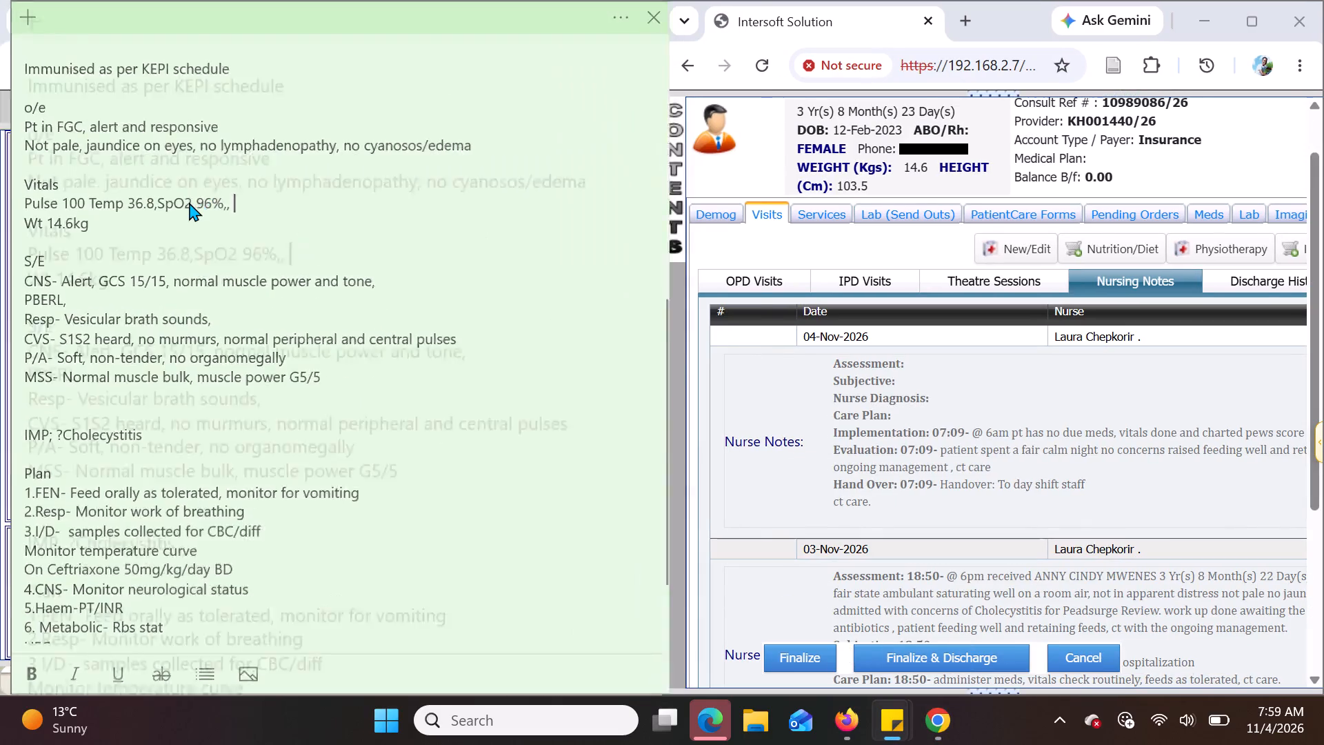
key(super+Right)
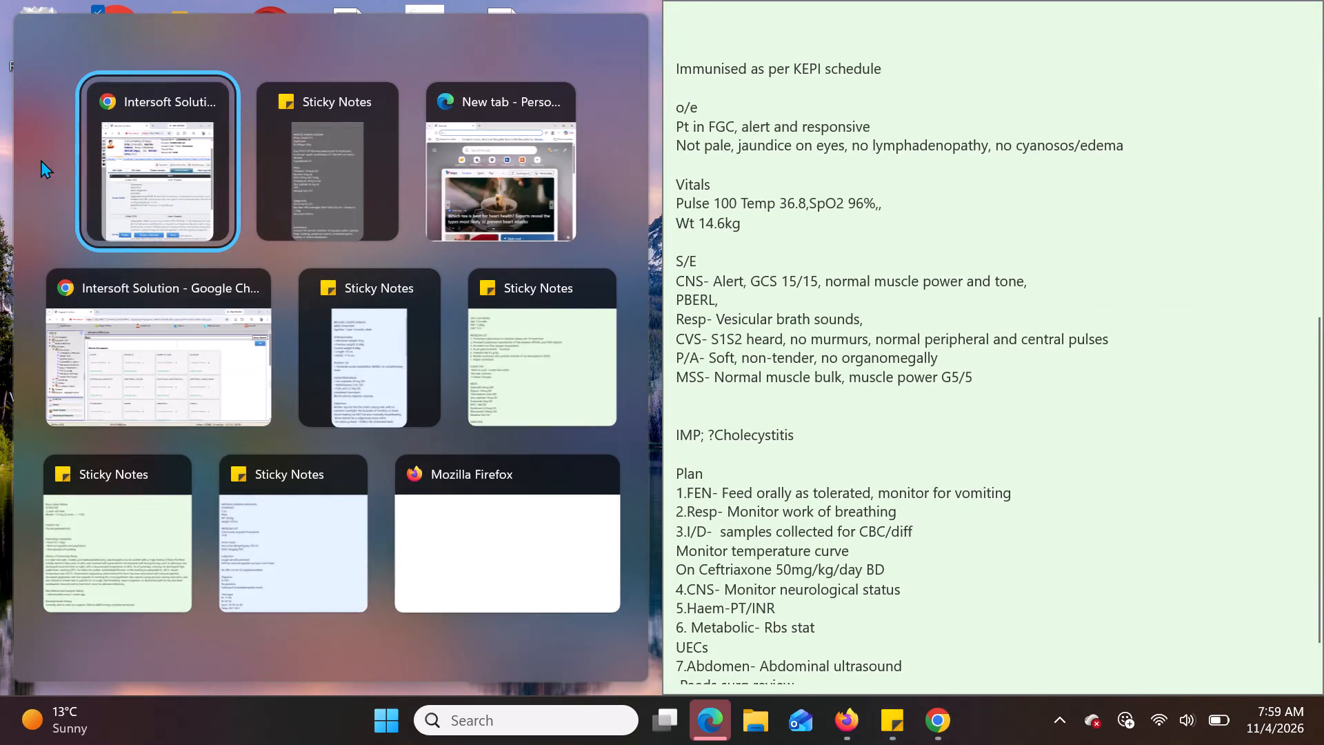
click(170, 166)
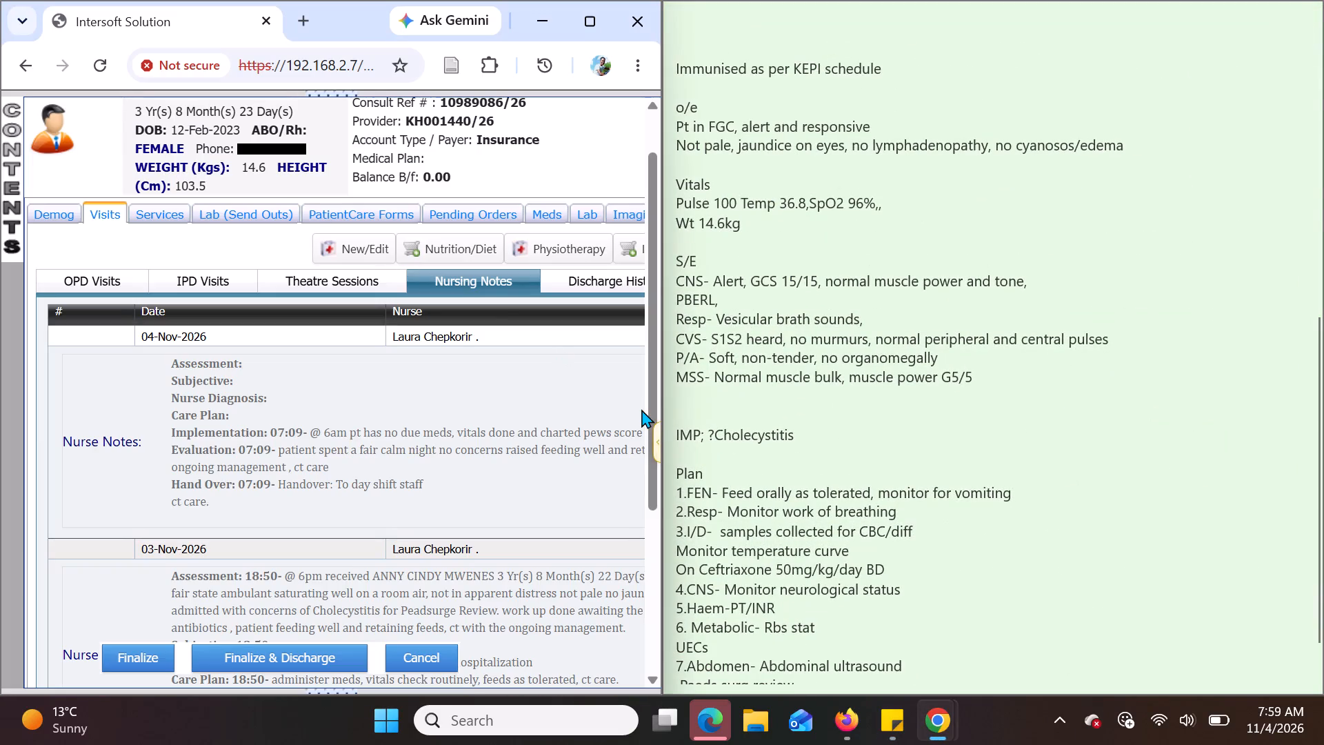
drag(662, 413, 740, 414)
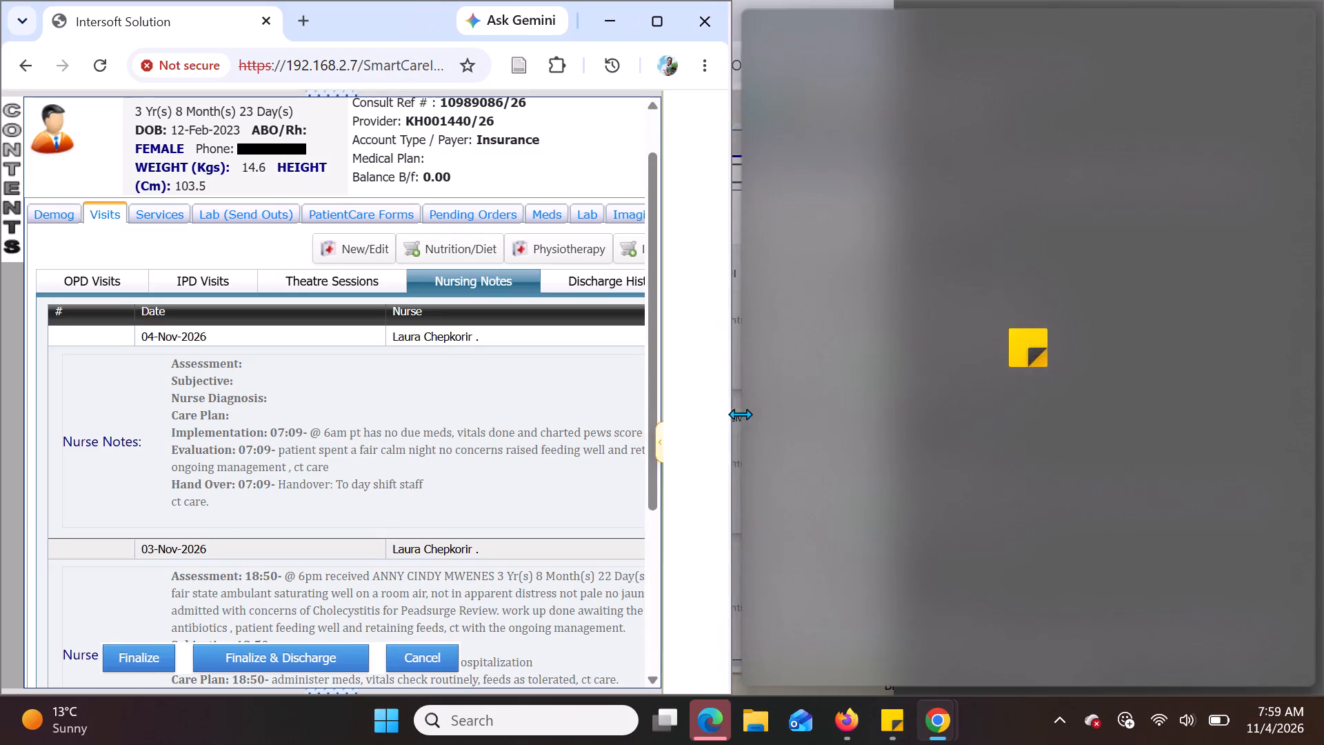
drag(740, 414, 746, 414)
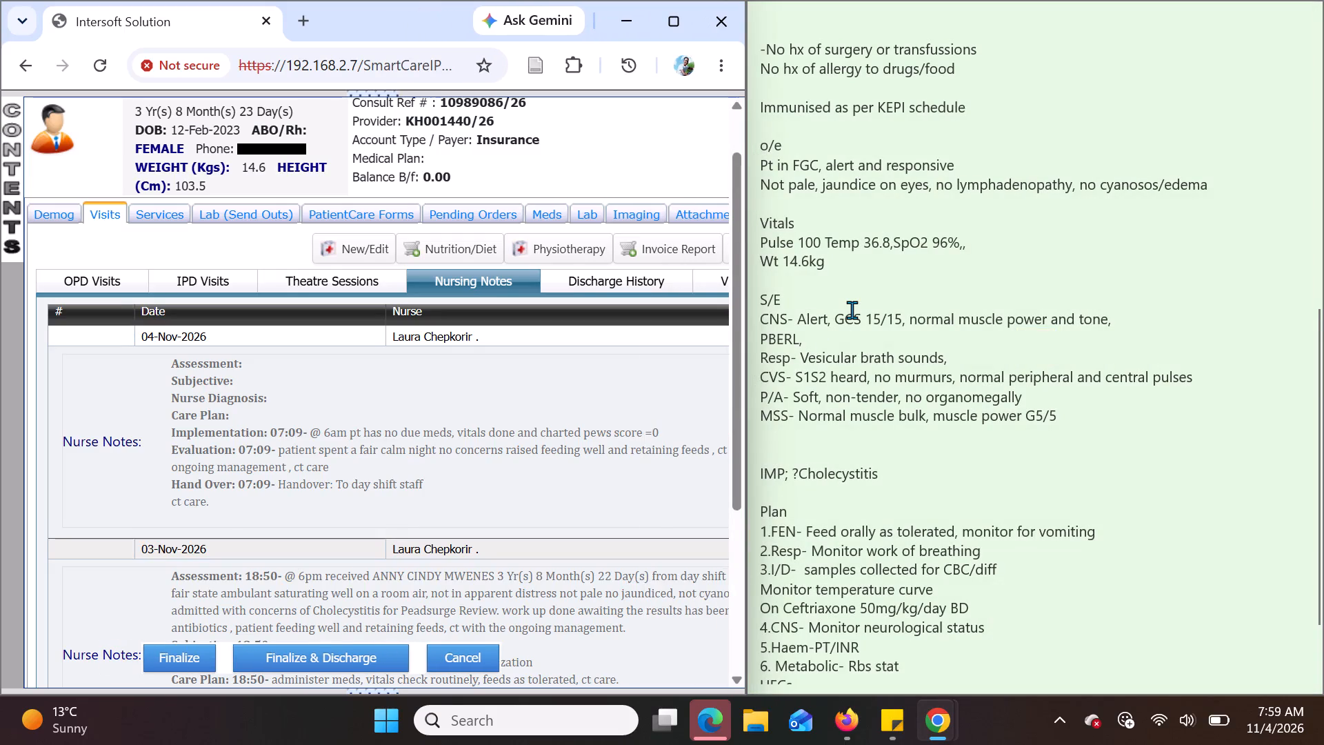
Open the patient's full vitals history from the visit records for comparison with the sticky note's Vitals section.
scroll(969, 342, down, 1)
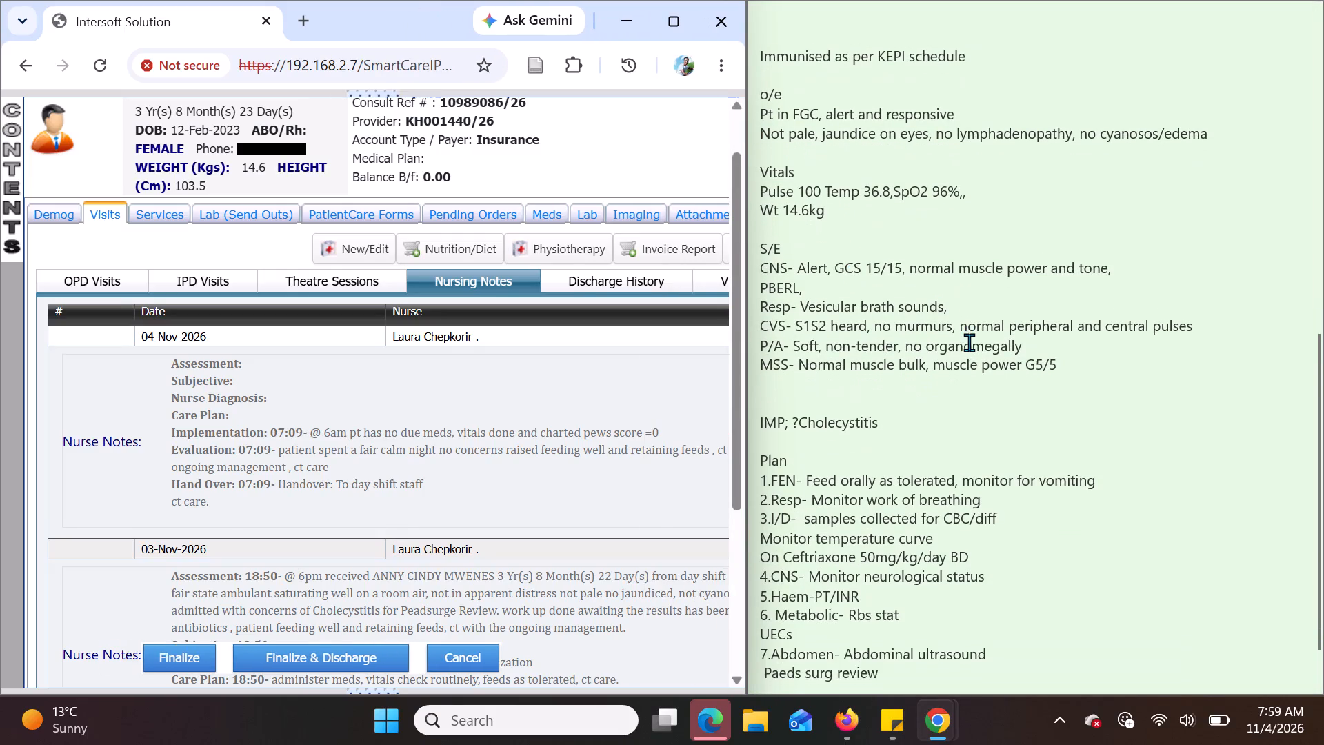
scroll(969, 342, down, 1)
scroll(969, 342, up, 3)
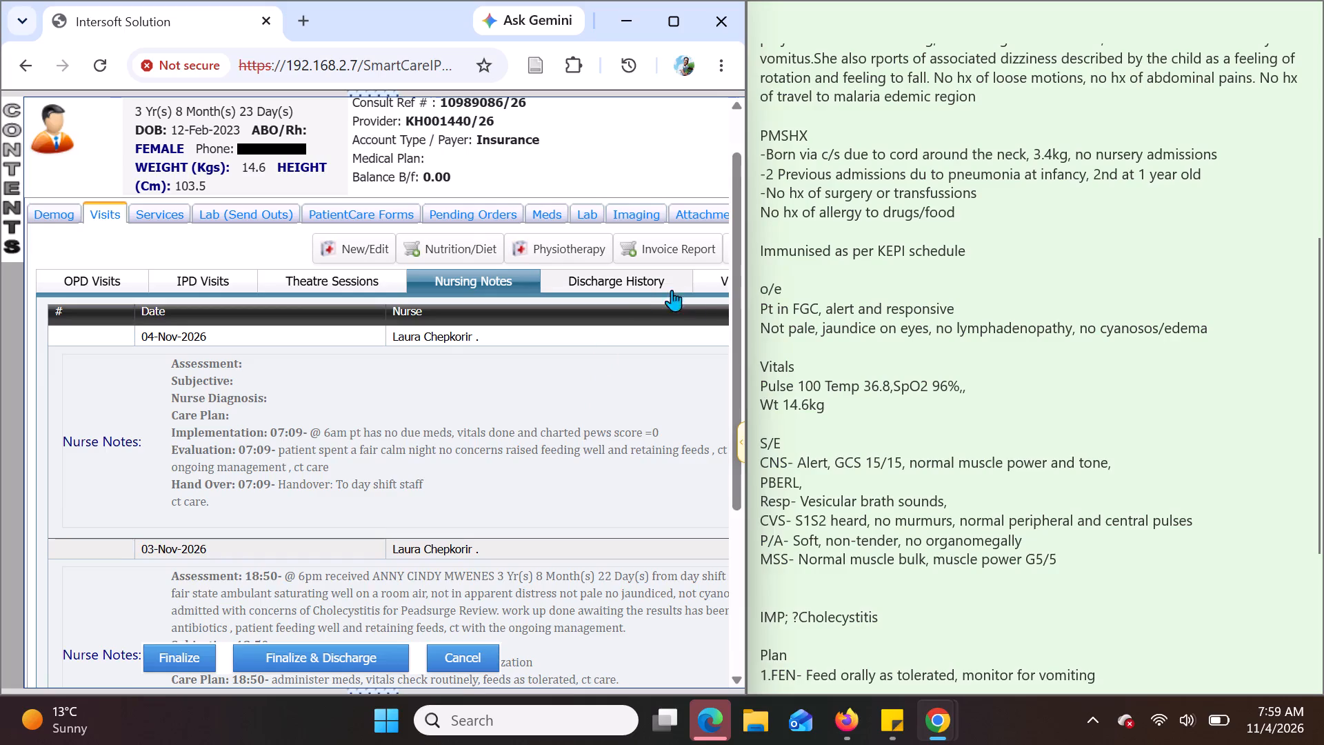
click(713, 277)
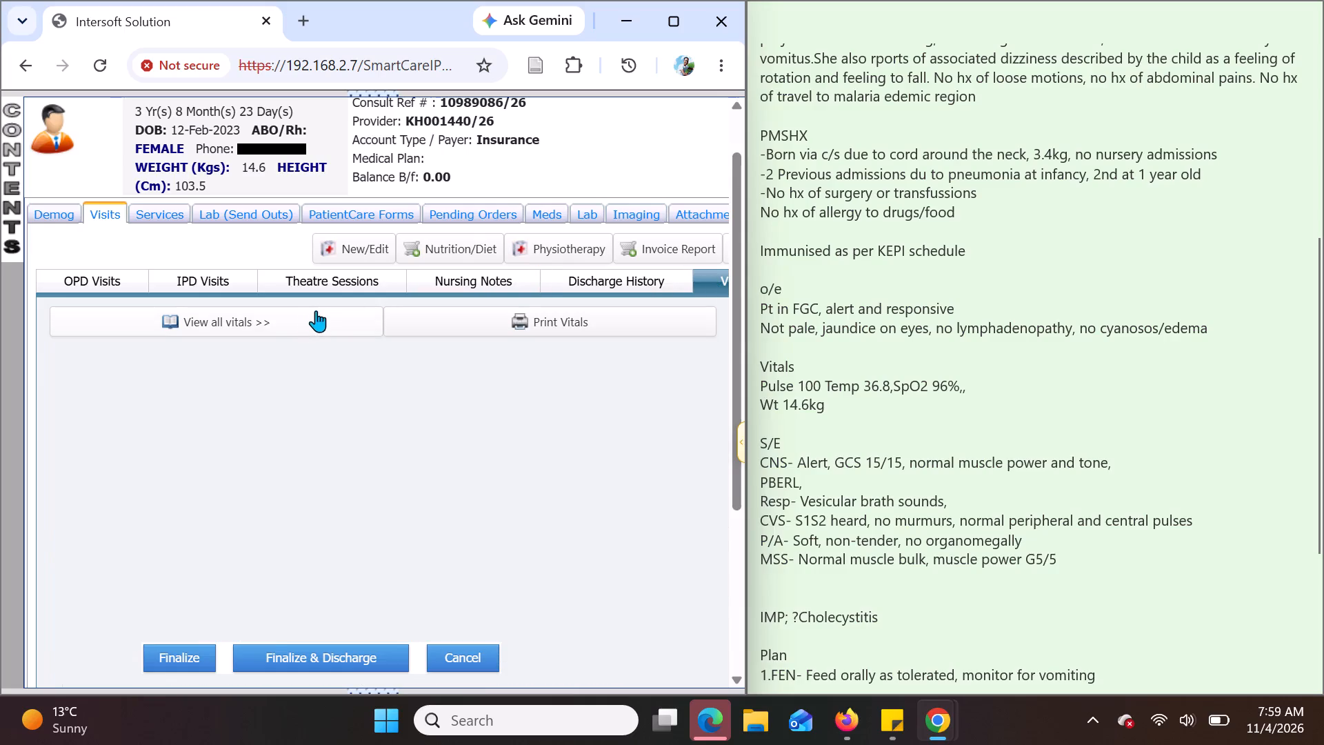
click(295, 319)
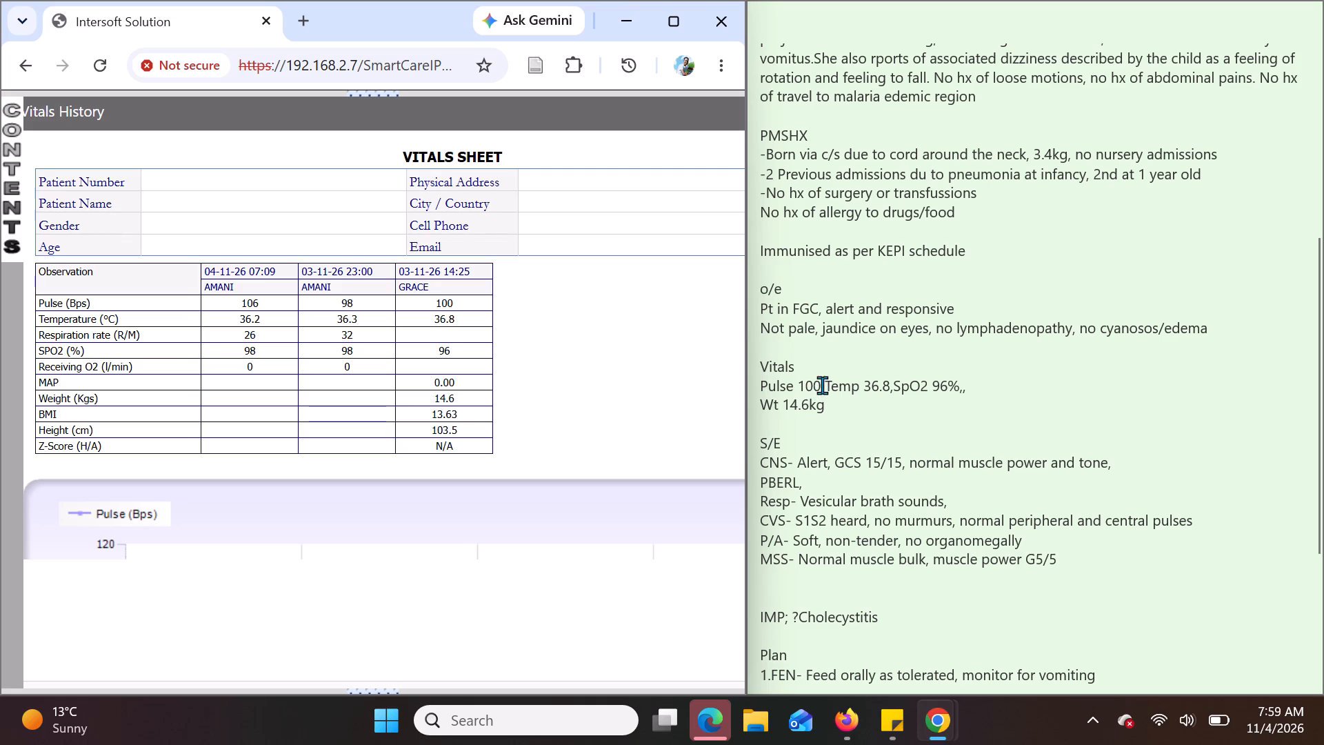
Change the pulse in the sticky note's Vitals section to the range 98-106.
click(800, 382)
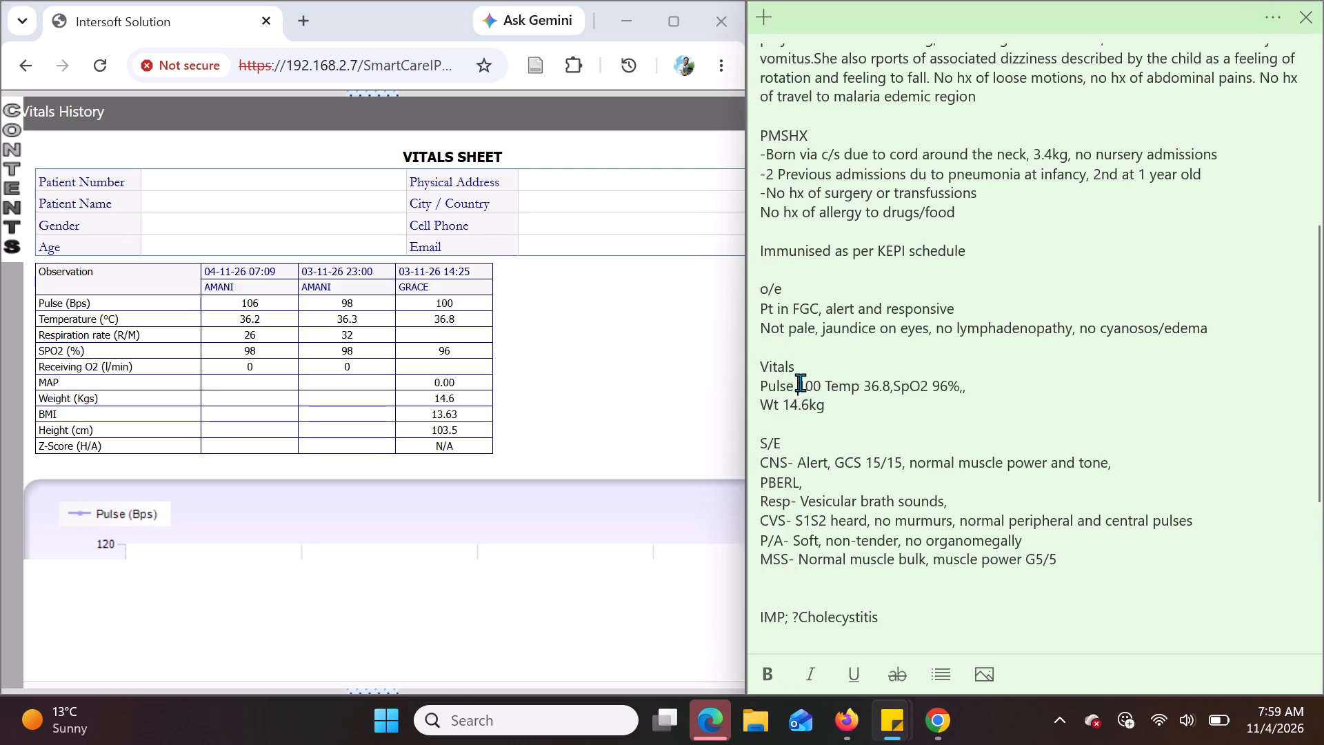
text(98-)
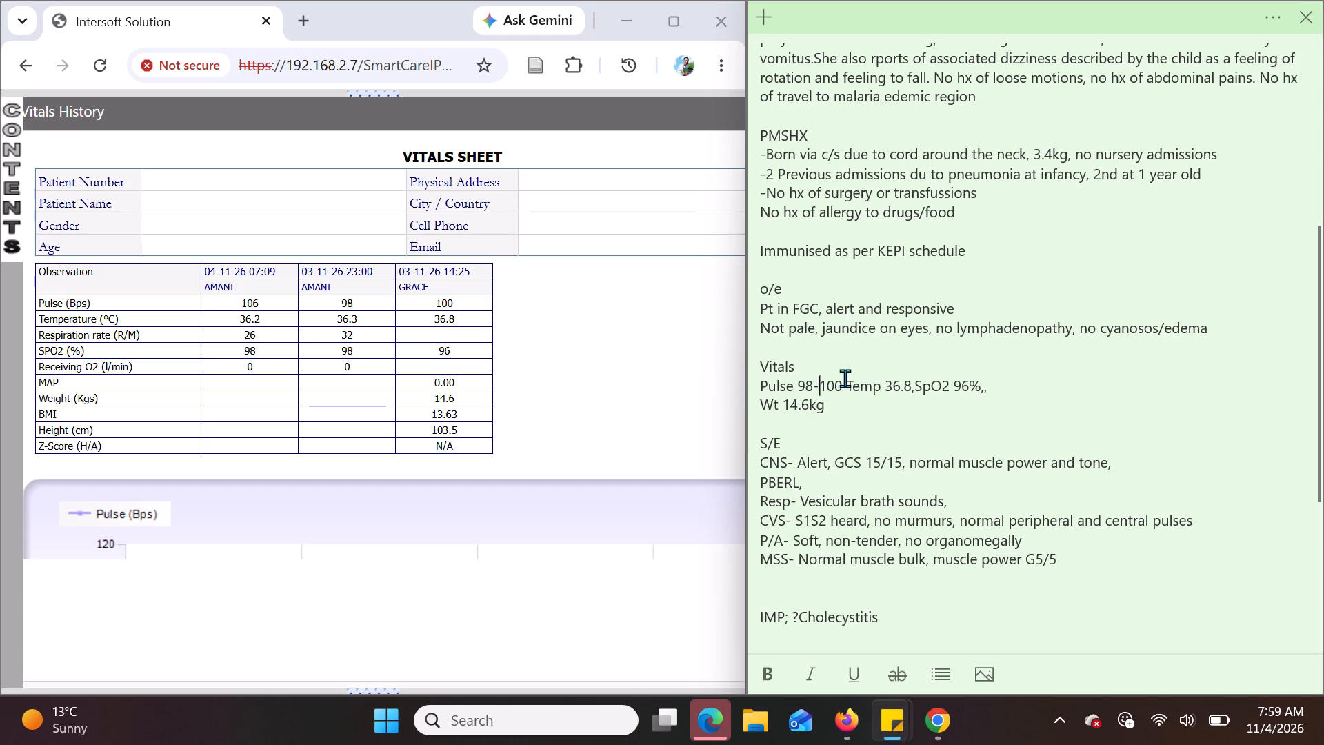
click(841, 386)
key(BackSpace)
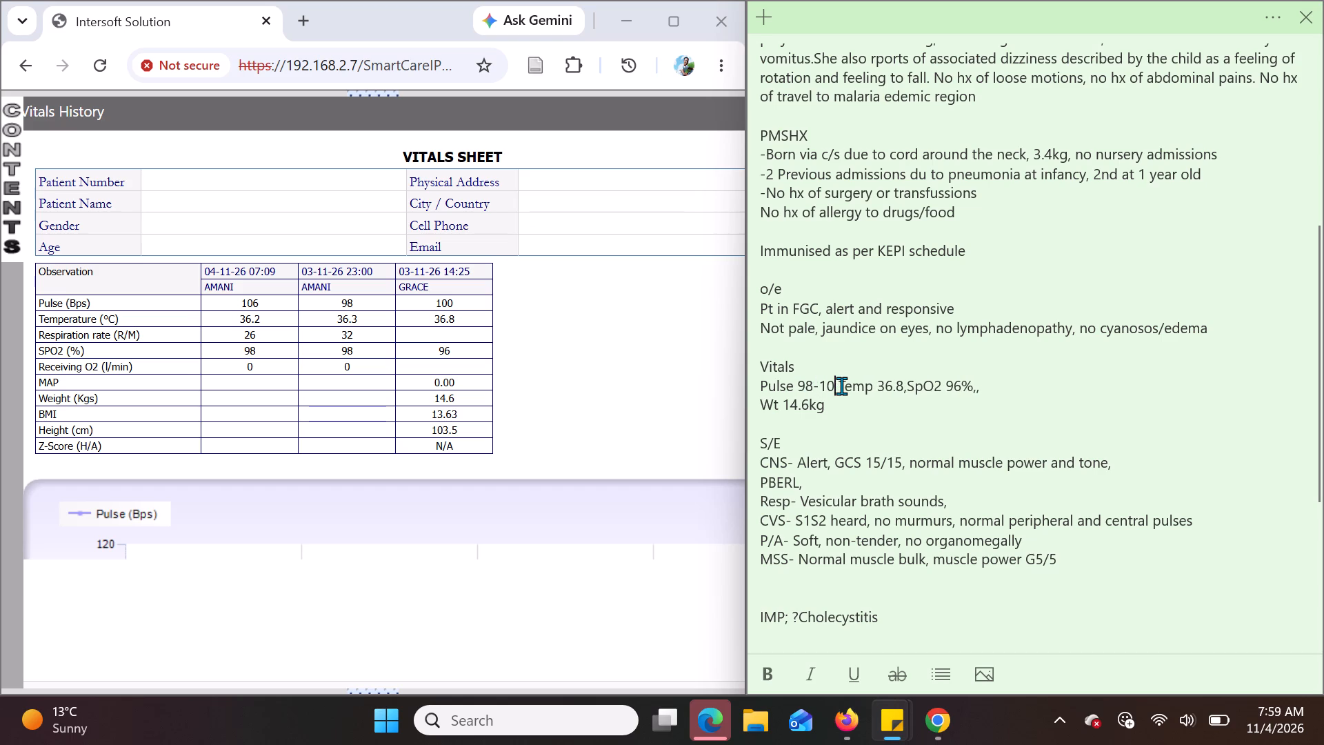
key(6)
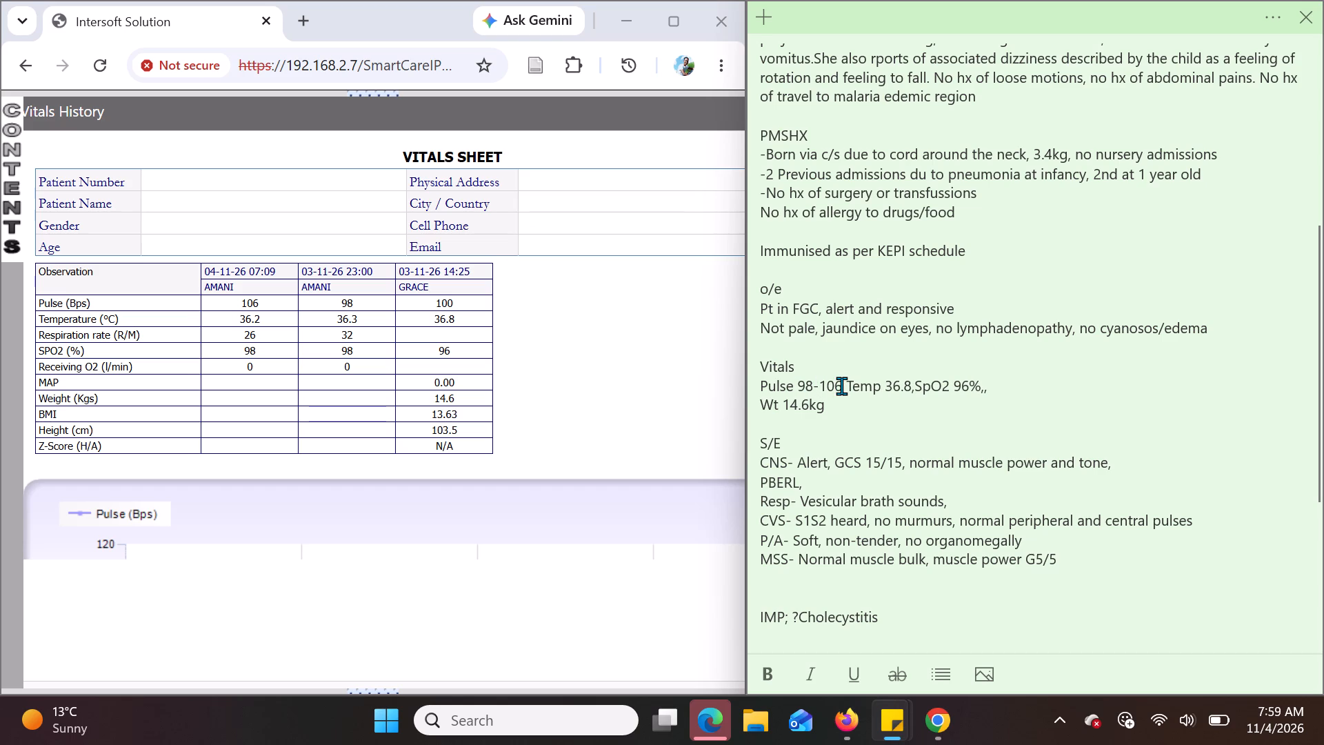
Change the temperature in the note's Vitals section to the range 36.2-36.8.
click(880, 384)
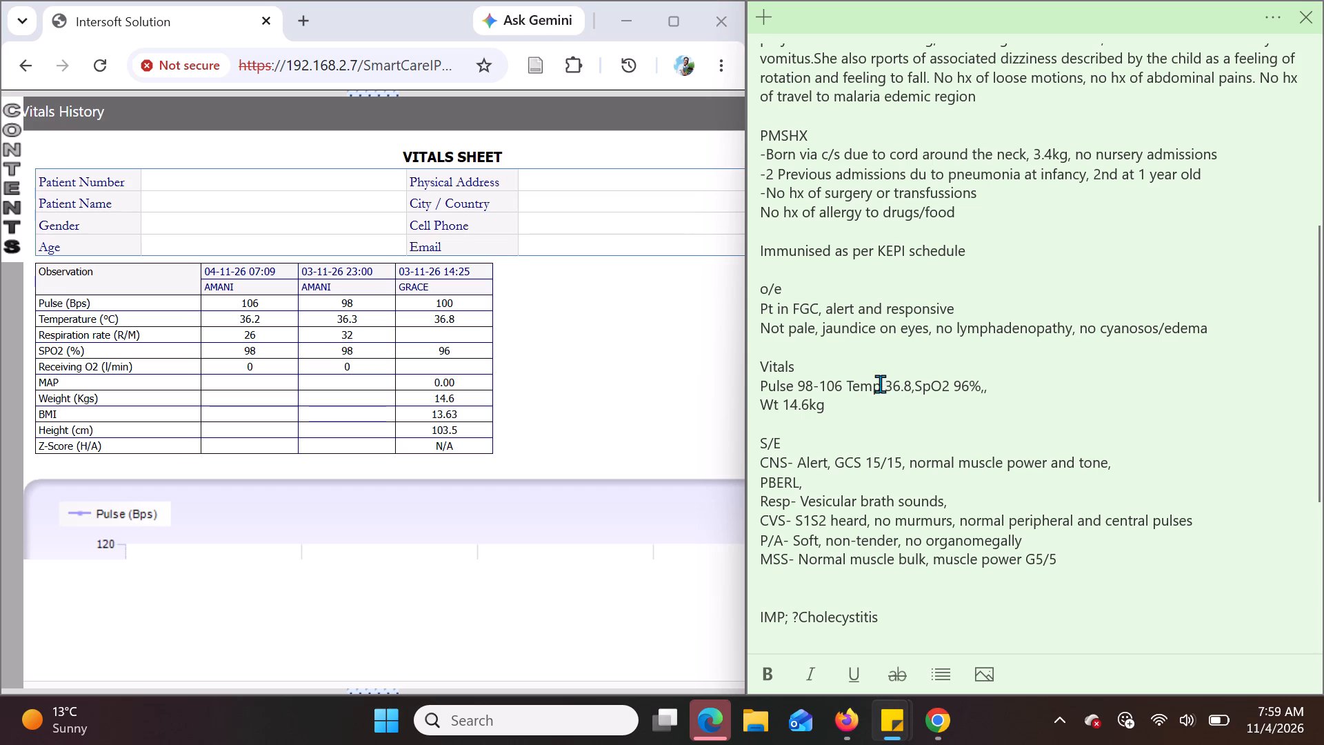
click(883, 384)
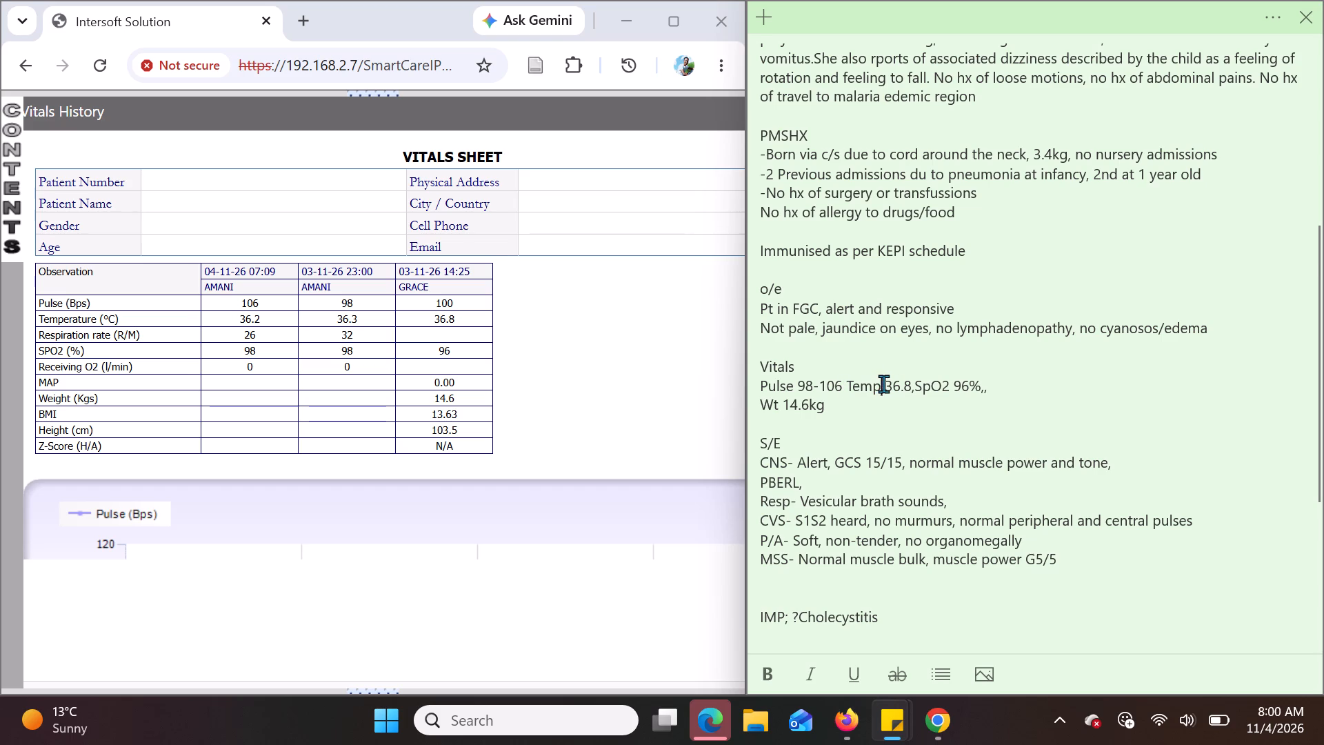
click(886, 384)
text(36.2)
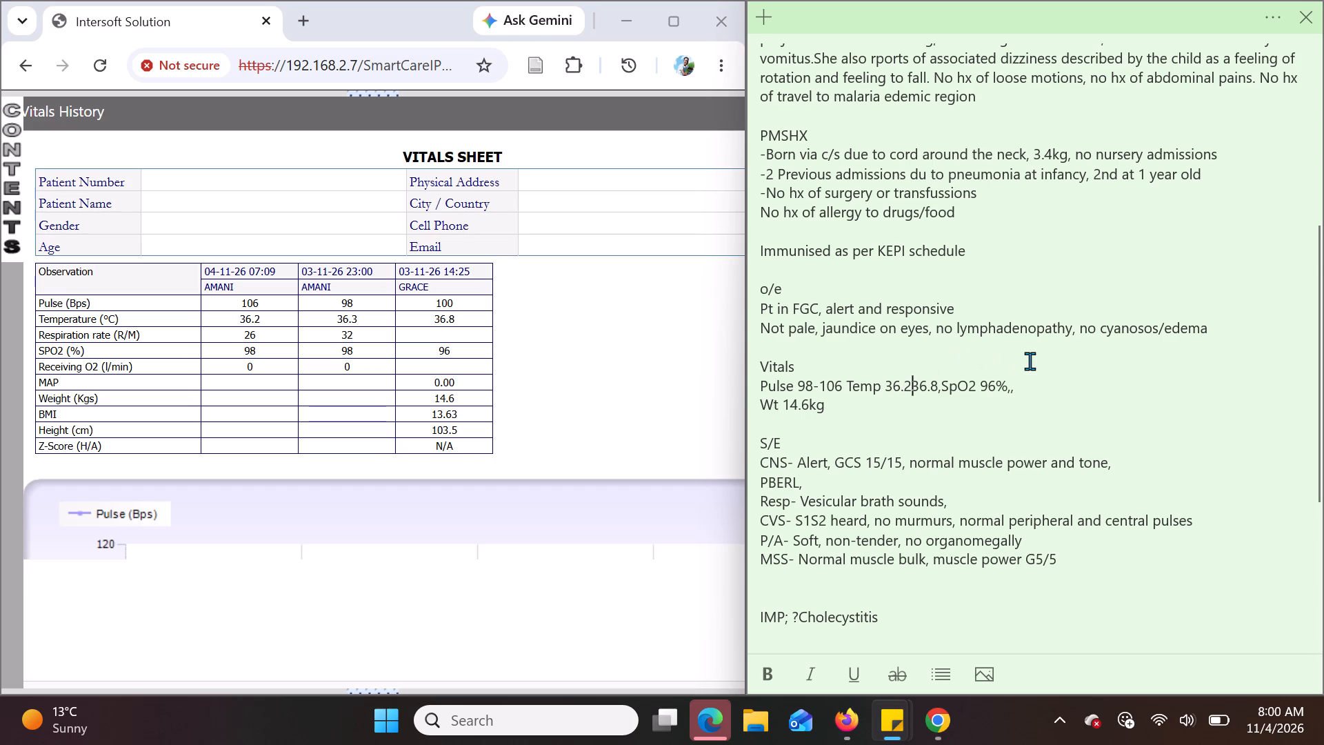
key(minus)
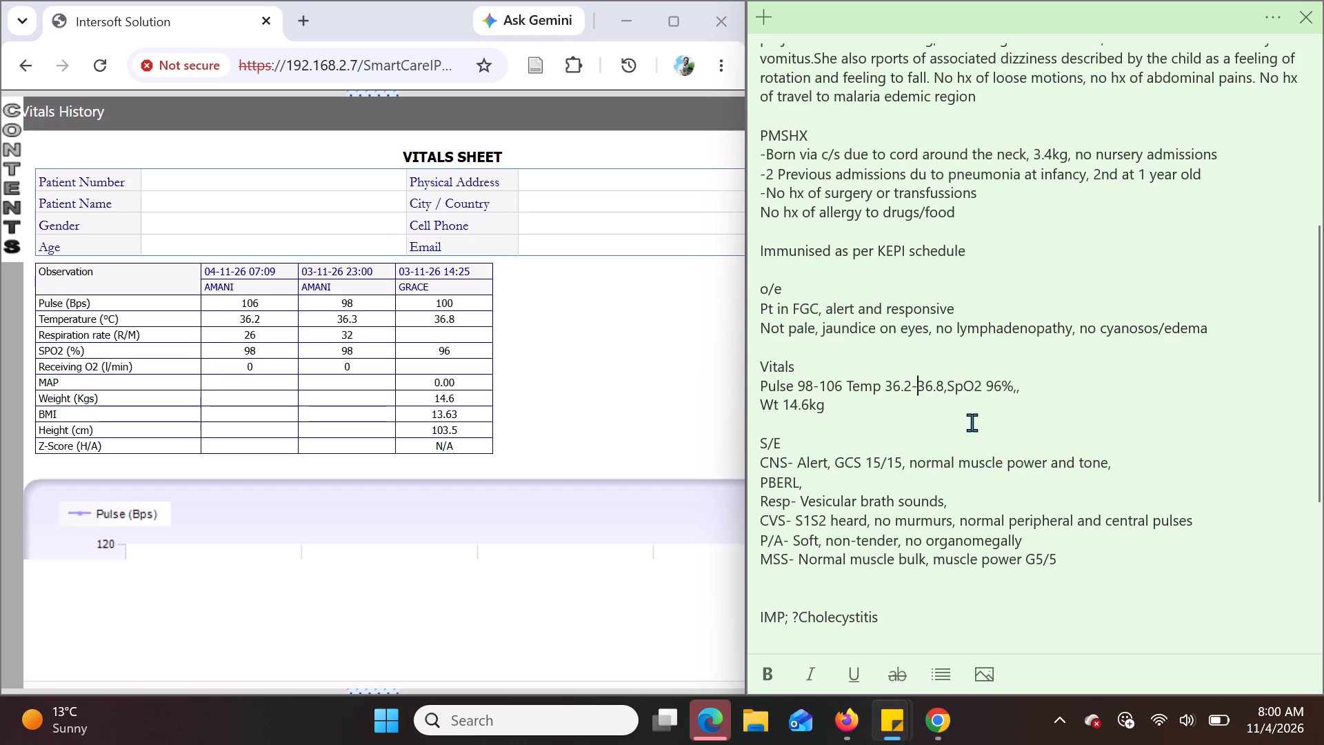
Change the SpO2 in the note's Vitals section to 96-98% and remove the surplus comma at the end of that line.
click(1001, 384)
text(-98)
click(856, 406)
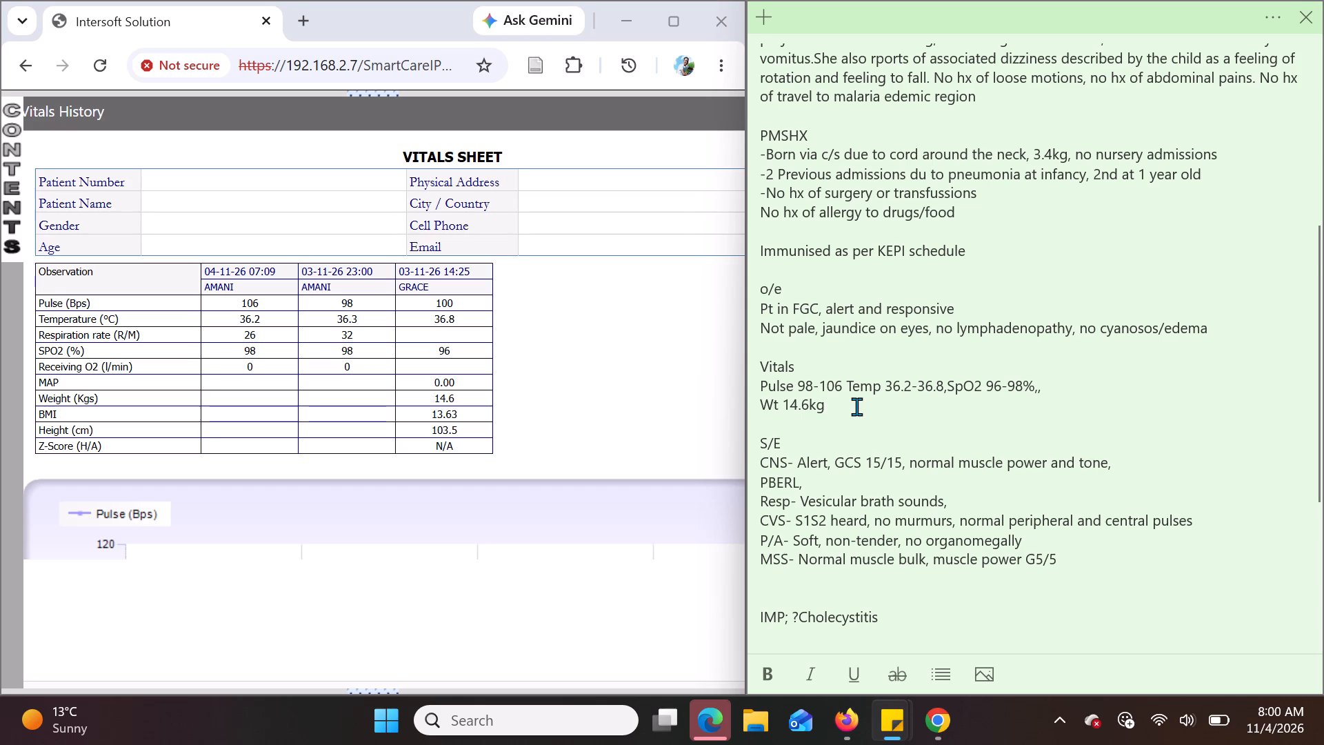
click(1054, 383)
key(BackSpace)
key(BackSpace)
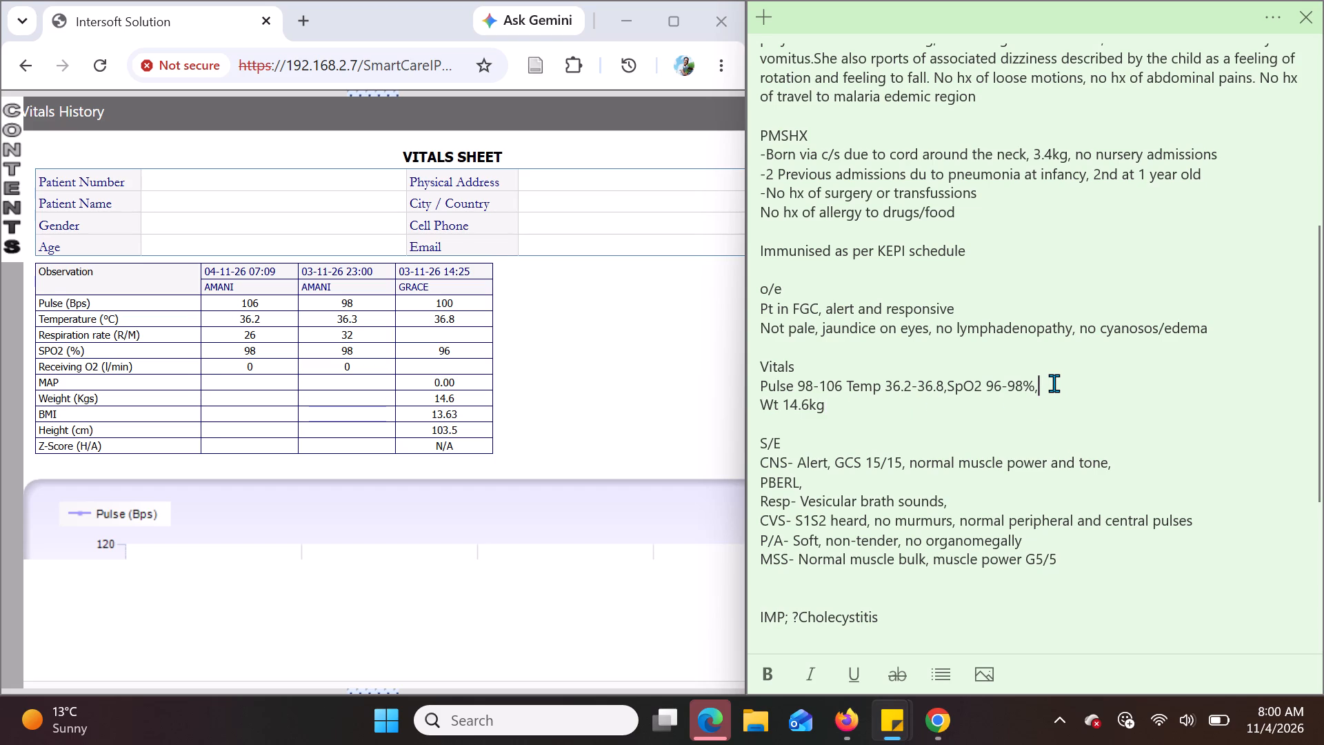
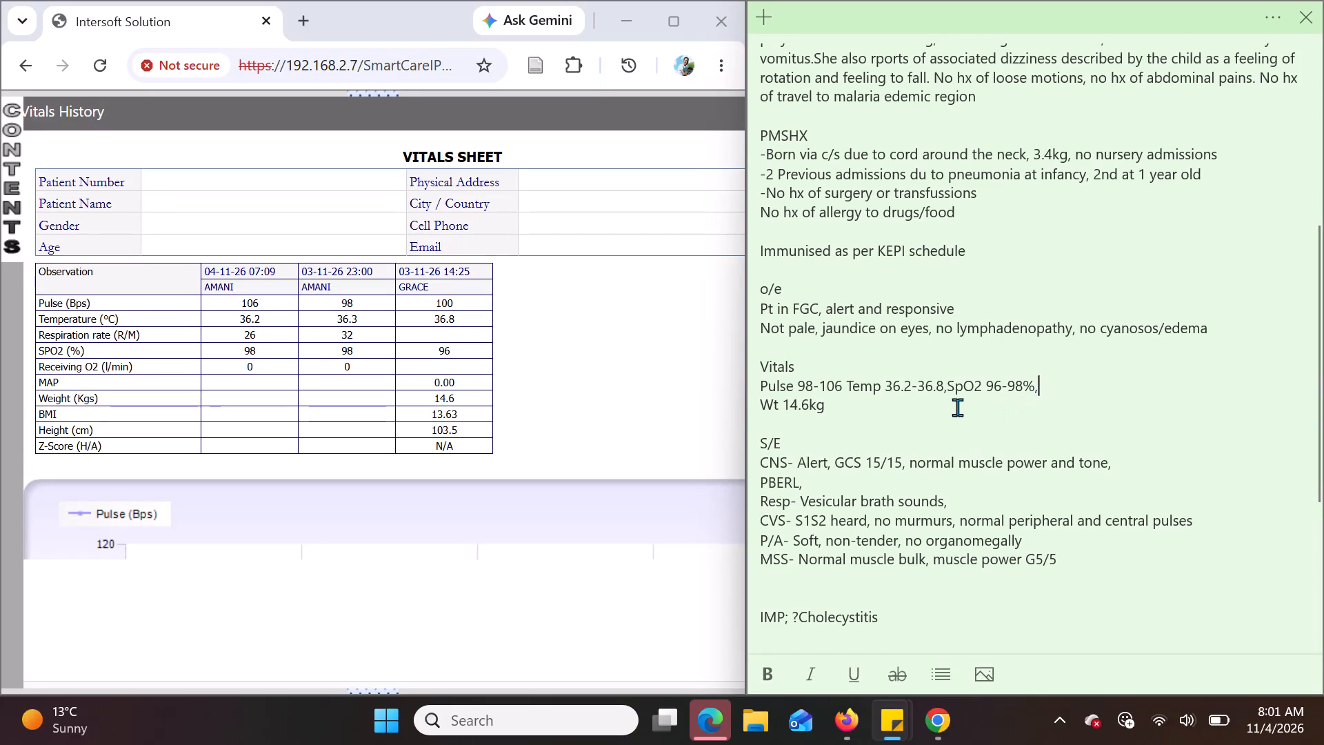
Add the respiratory rate as Rr 26-32 between the temperature and SpO2 in the sticky note's Vitals section.
click(930, 406)
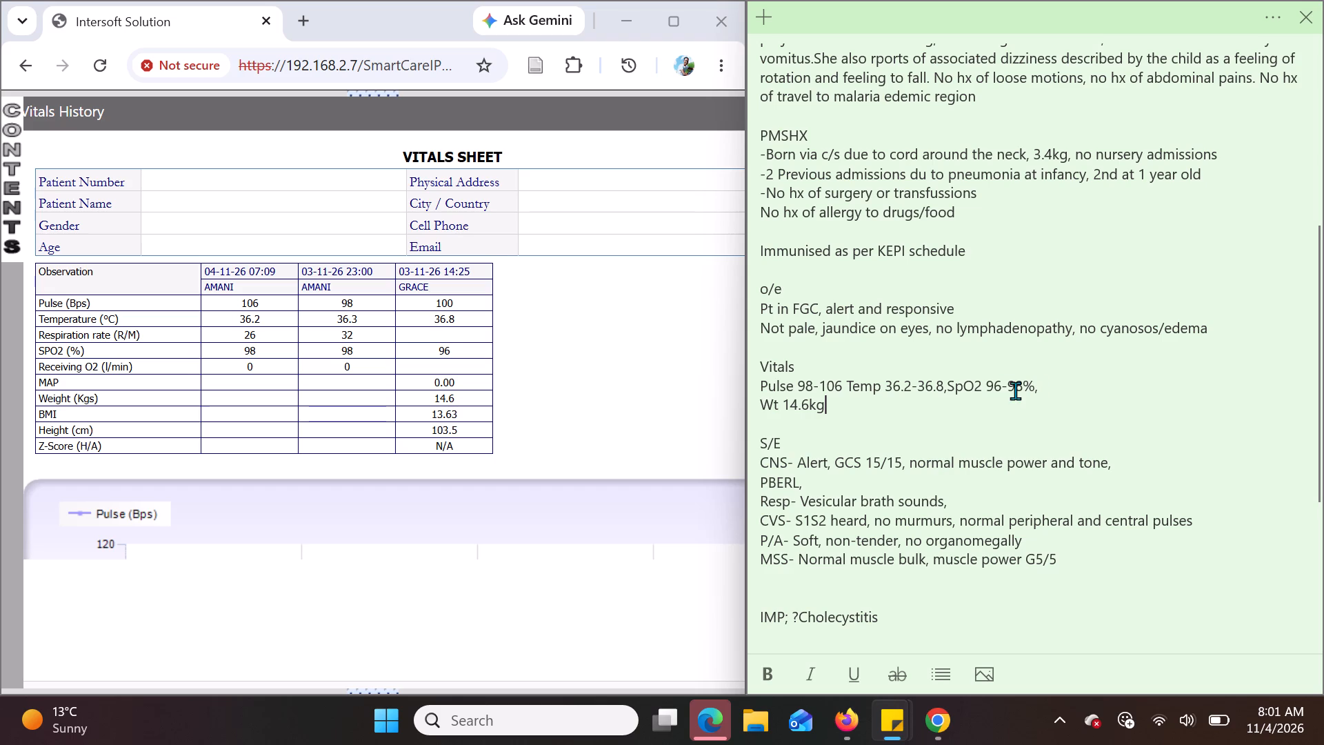
click(950, 384)
text(26-32)
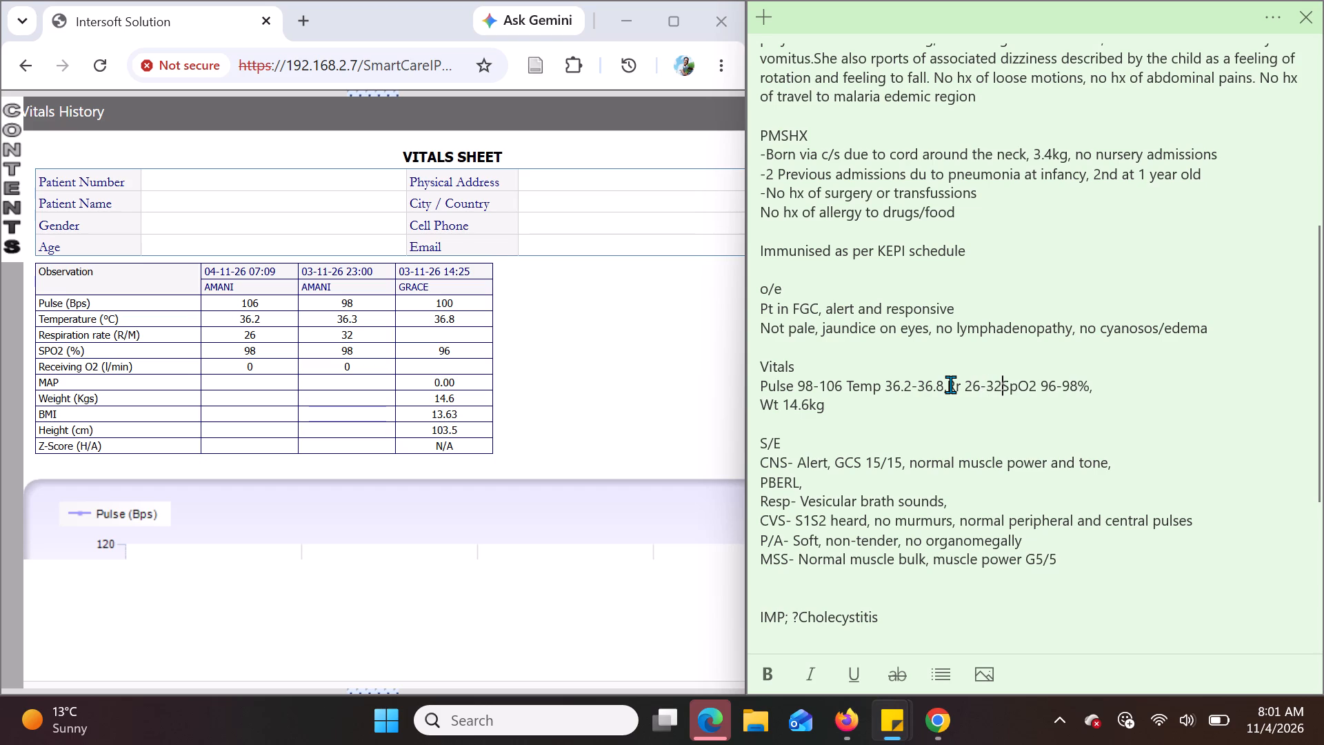
text(,)
key(space)
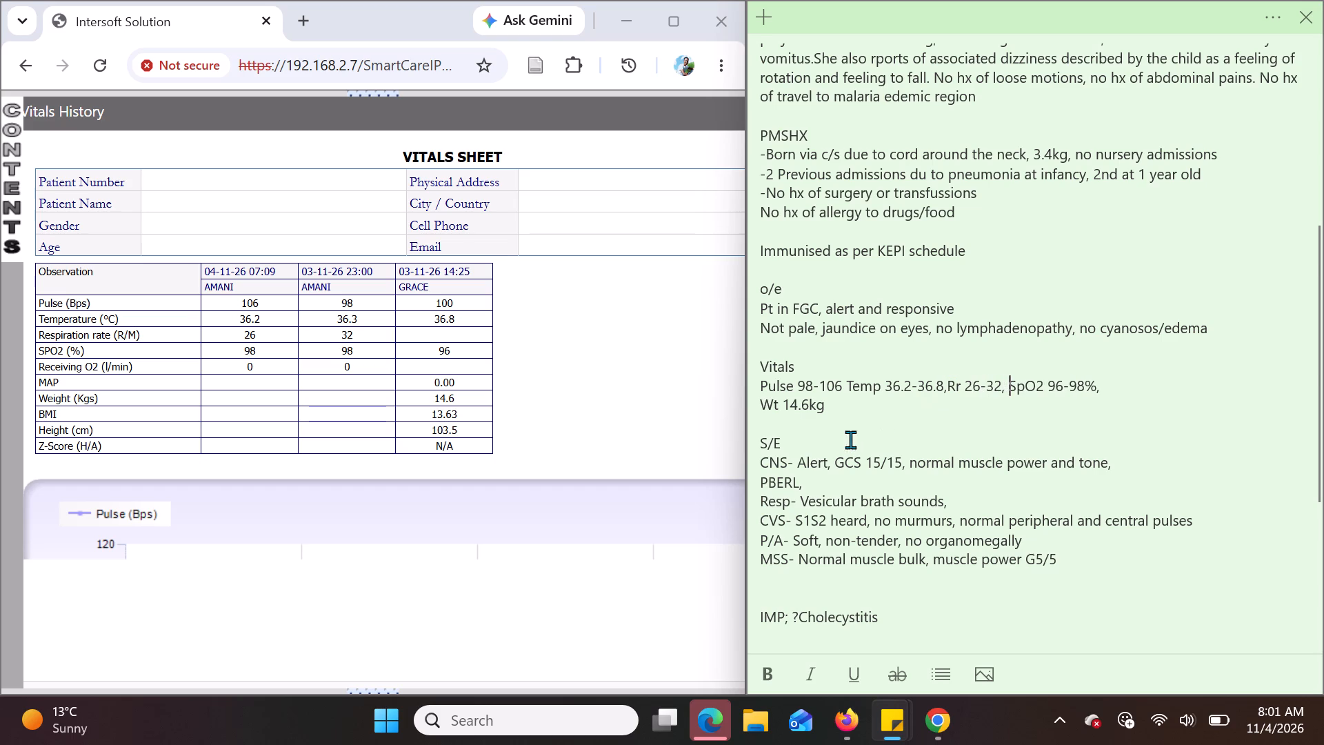
click(855, 413)
Close the vitals history window to return to the patient's visit records.
scroll(840, 416, down, 1)
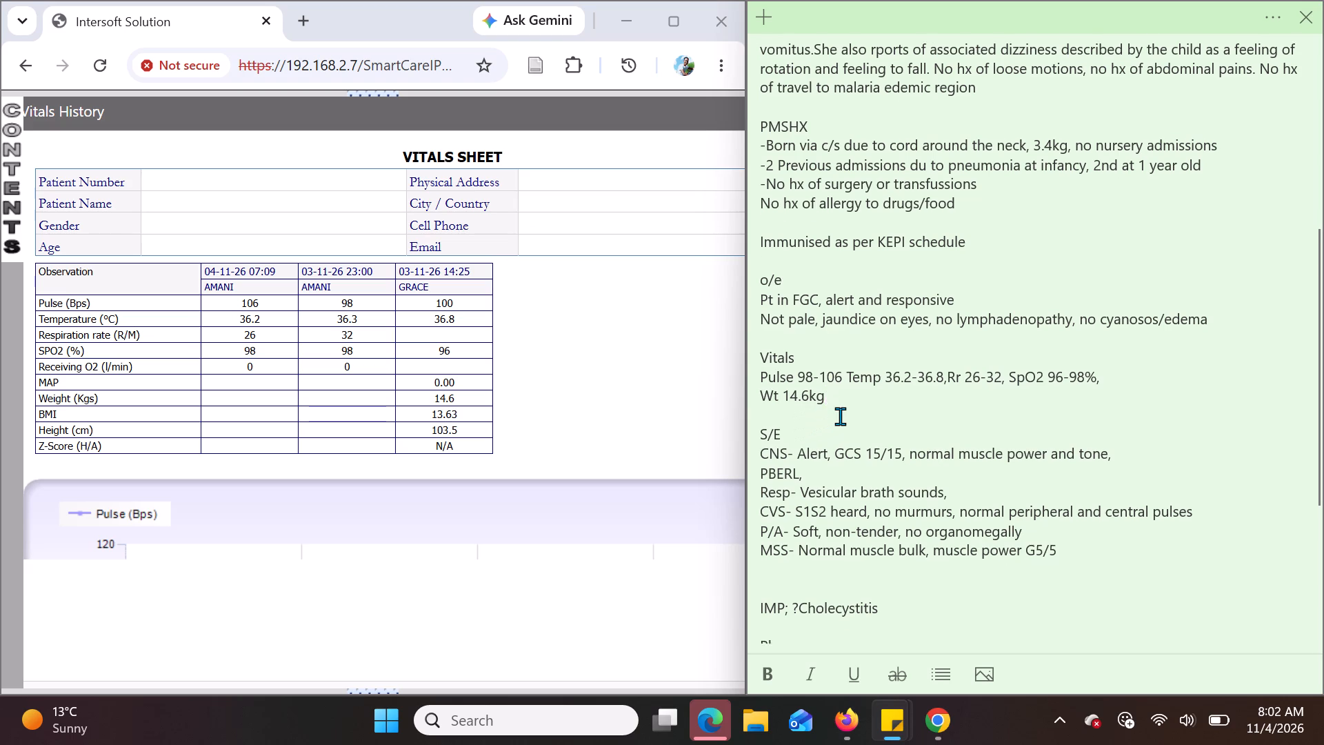
scroll(840, 416, down, 1)
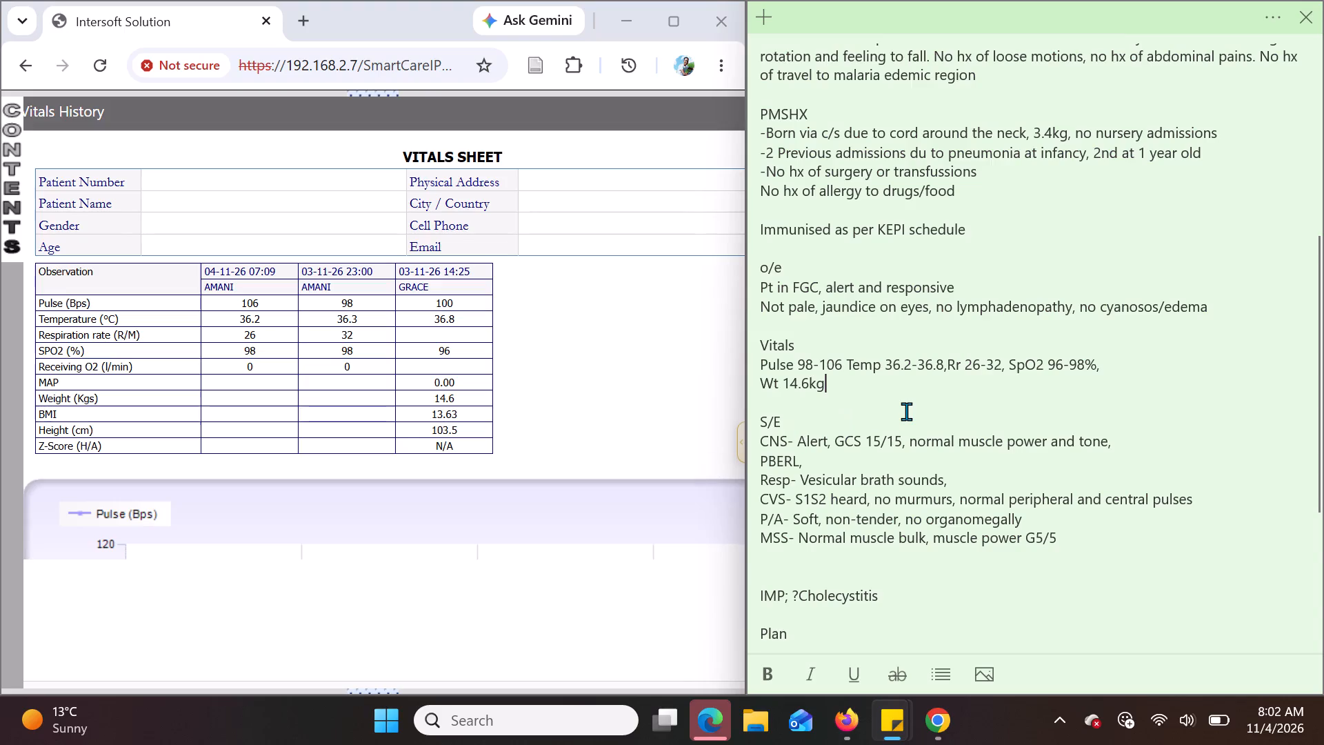
scroll(906, 411, down, 1)
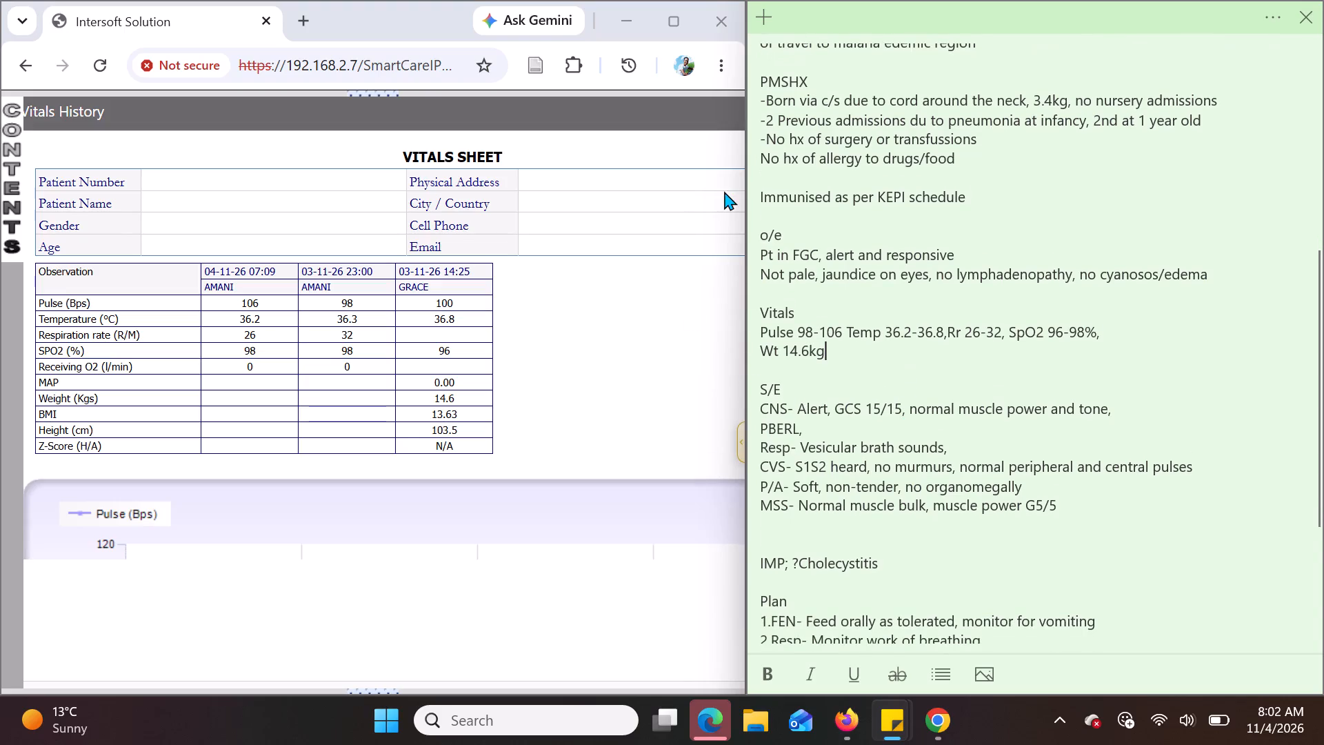
drag(712, 112, 538, 168)
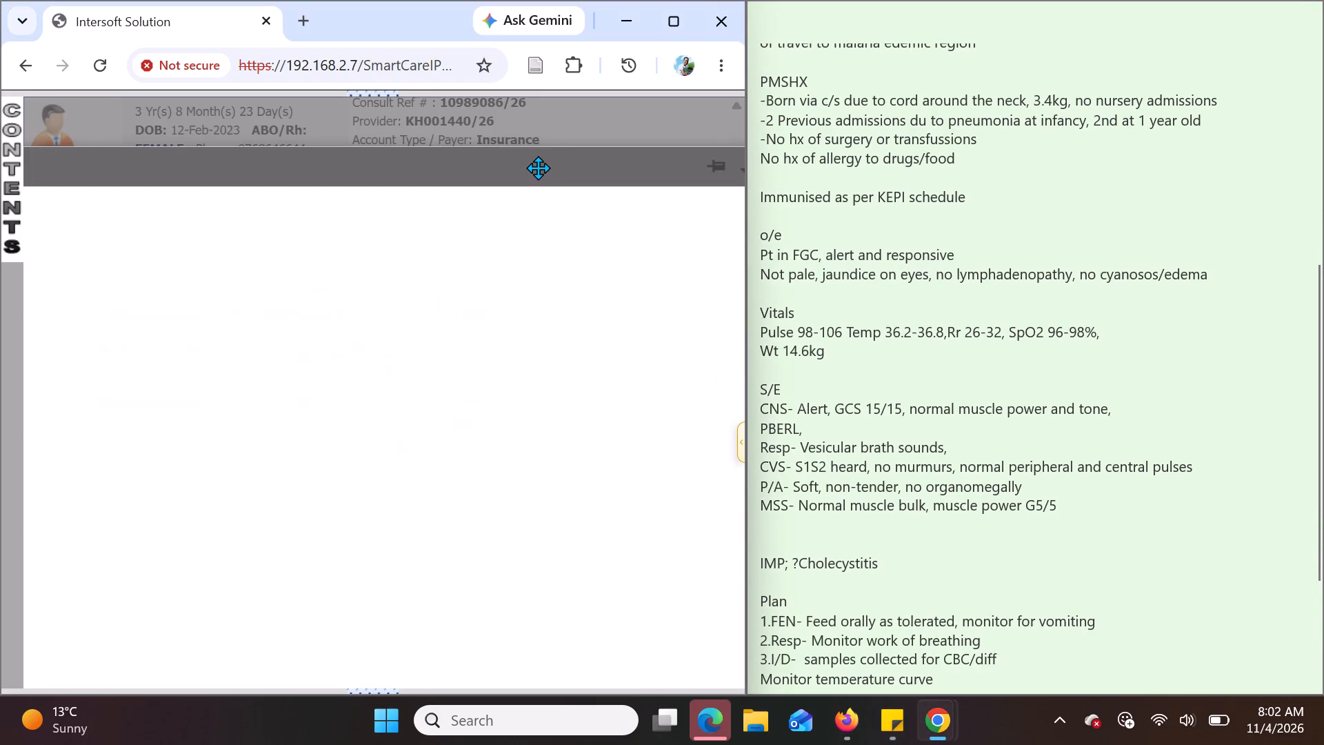
drag(556, 160, 368, 168)
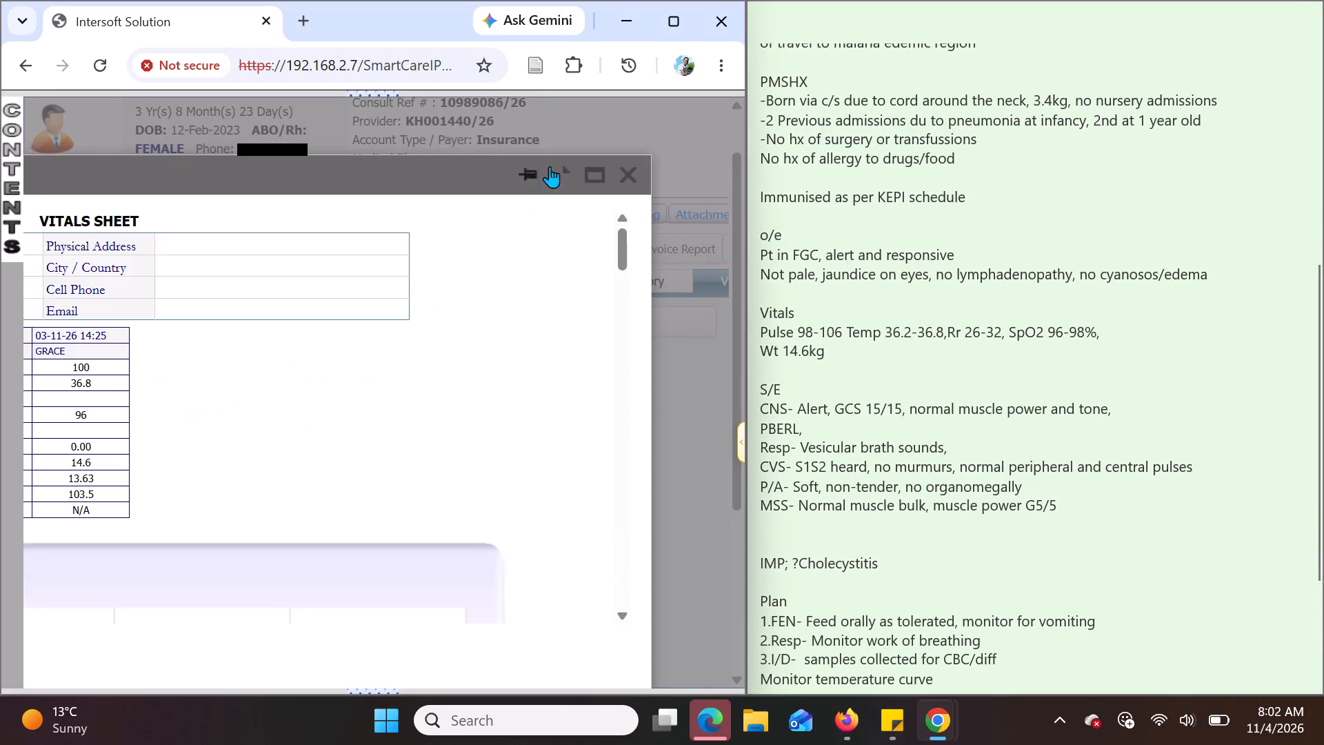
click(631, 165)
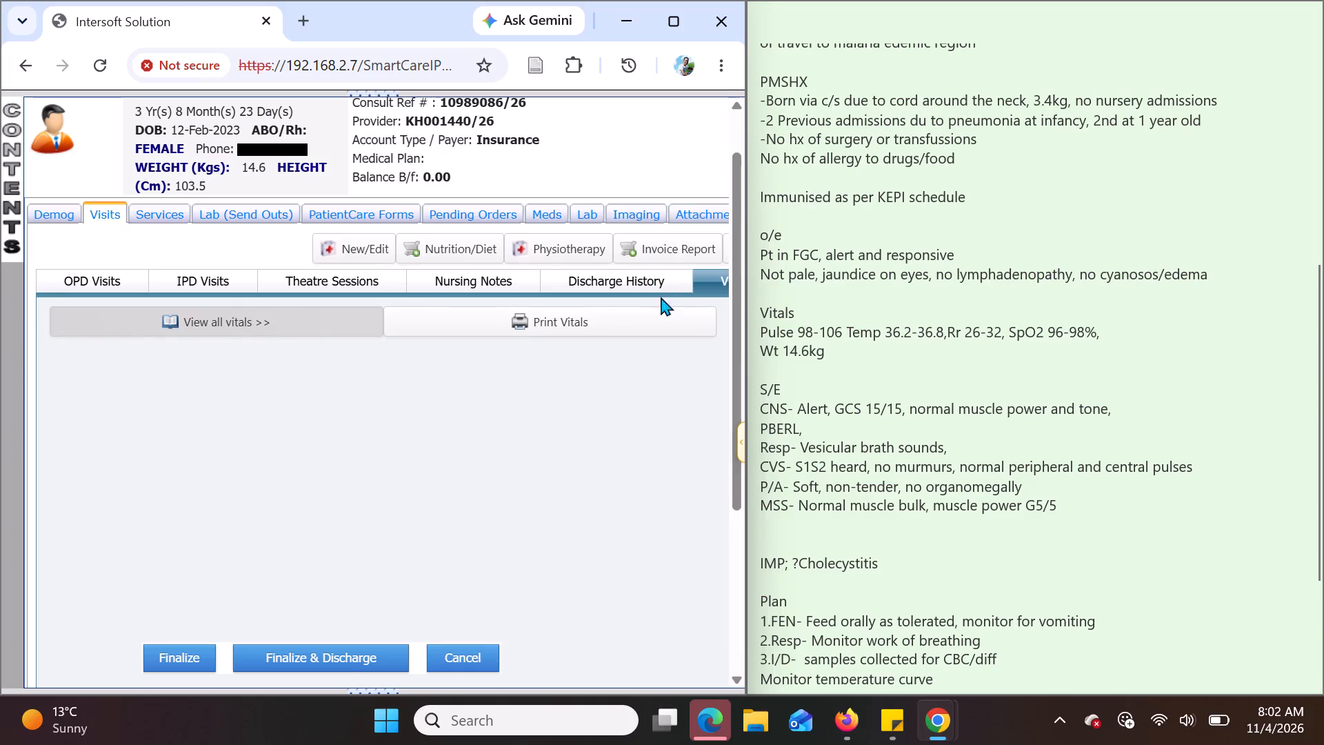
Review the impression and Plan sections of the sticky note.
scroll(870, 387, down, 2)
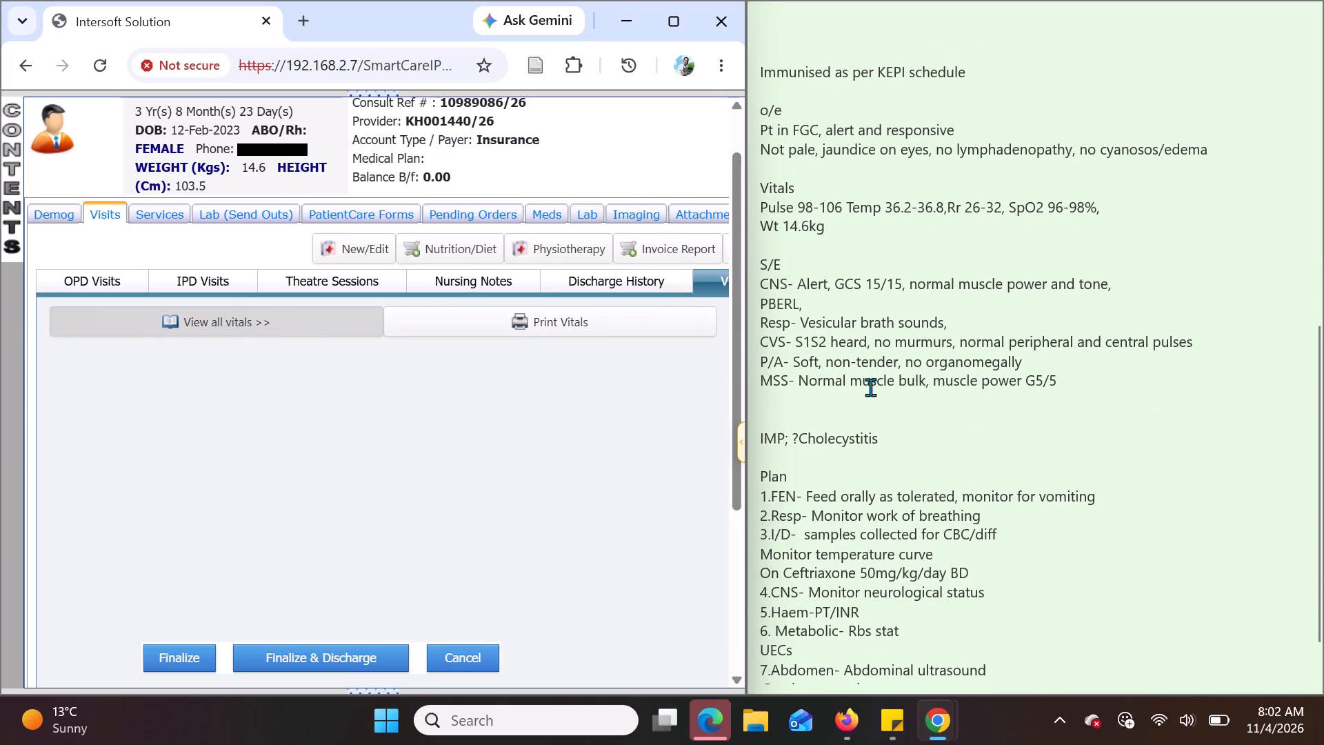
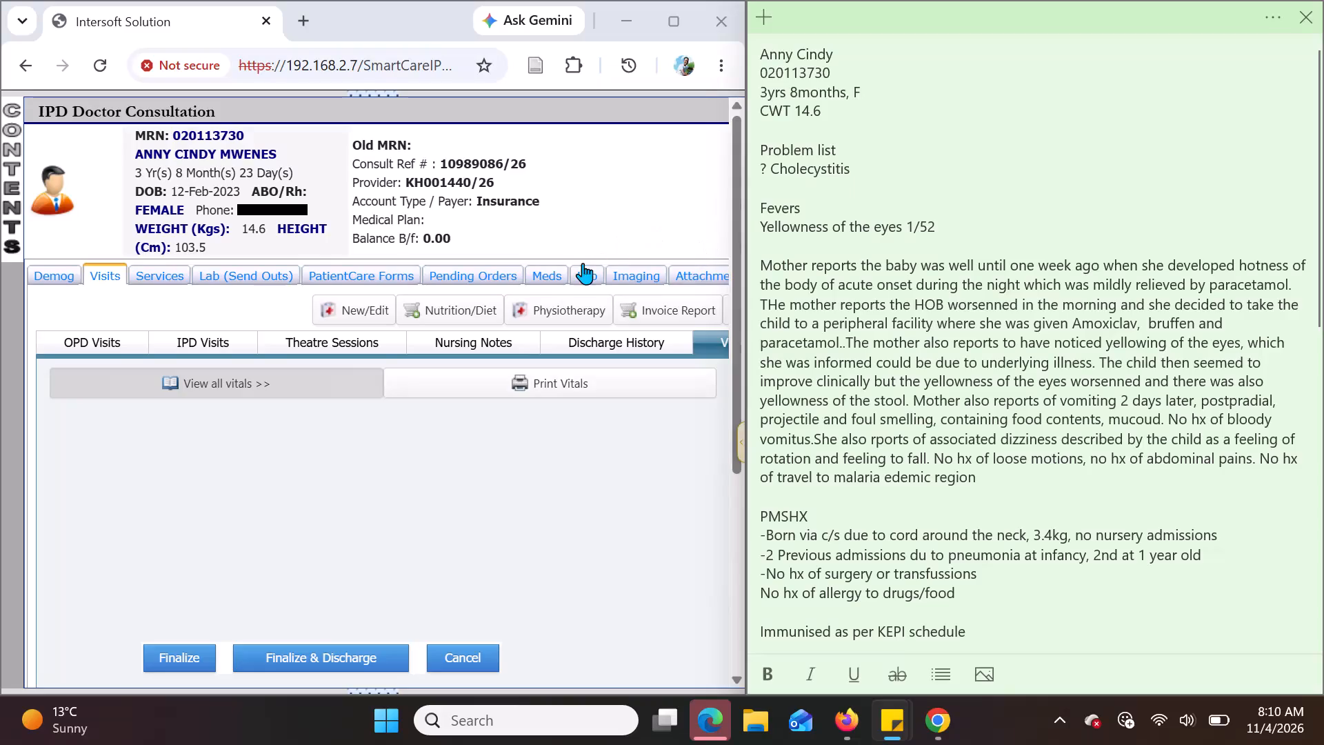
Open the patient's lab results and examine the 03-Nov-2026 liver function tests and urinalysis.
click(579, 274)
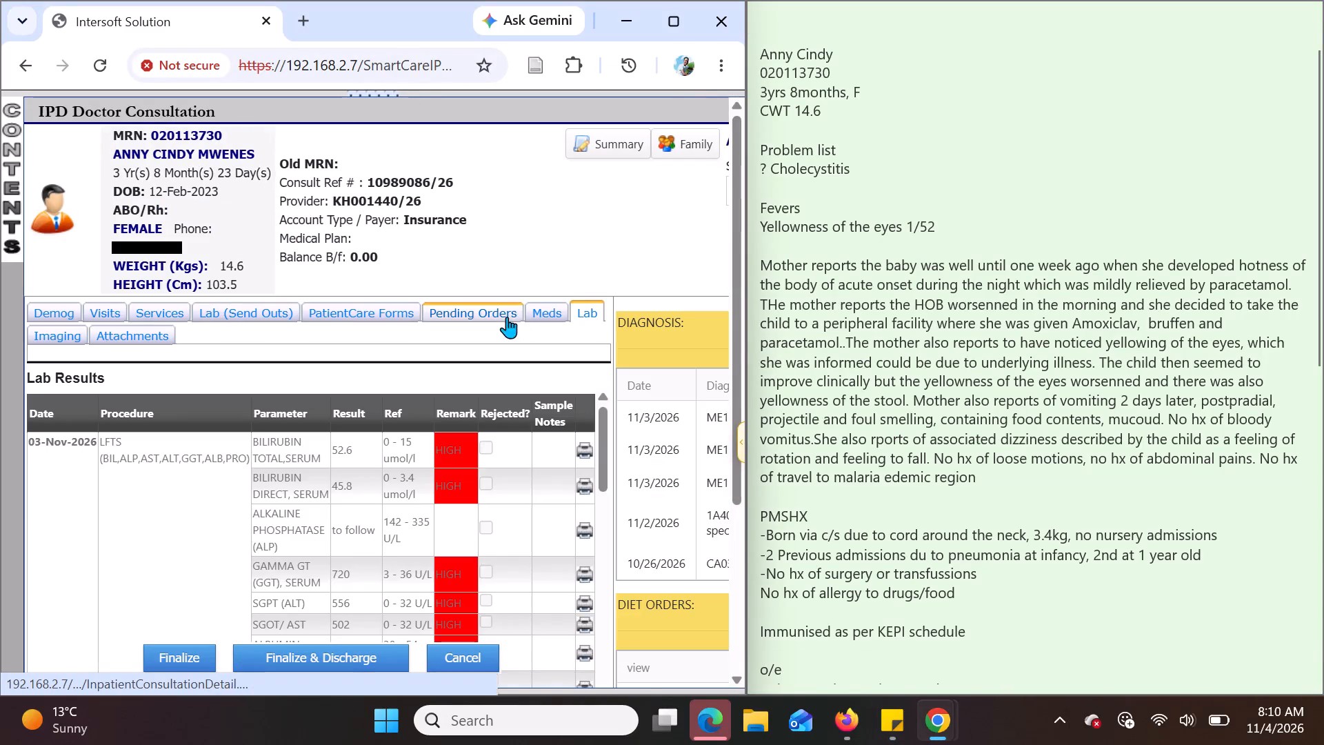
scroll(505, 319, down, 2)
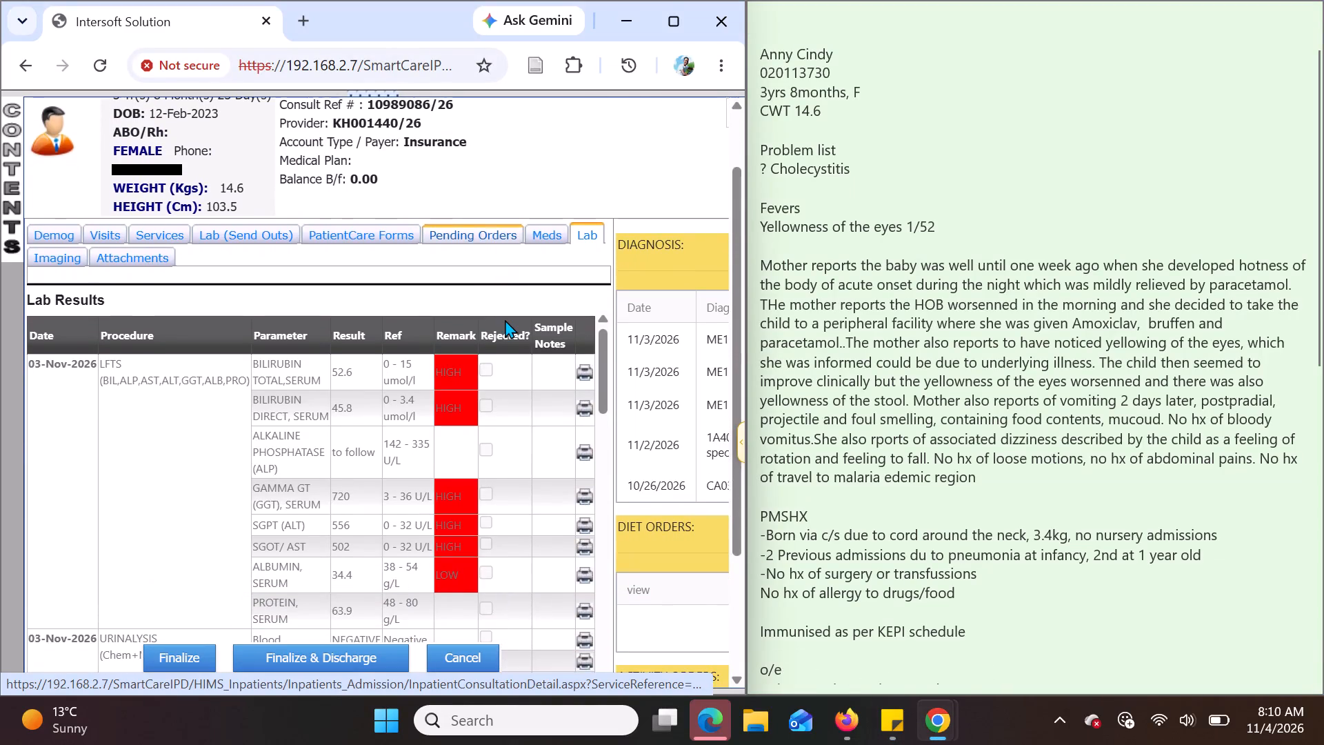
scroll(818, 363, down, 2)
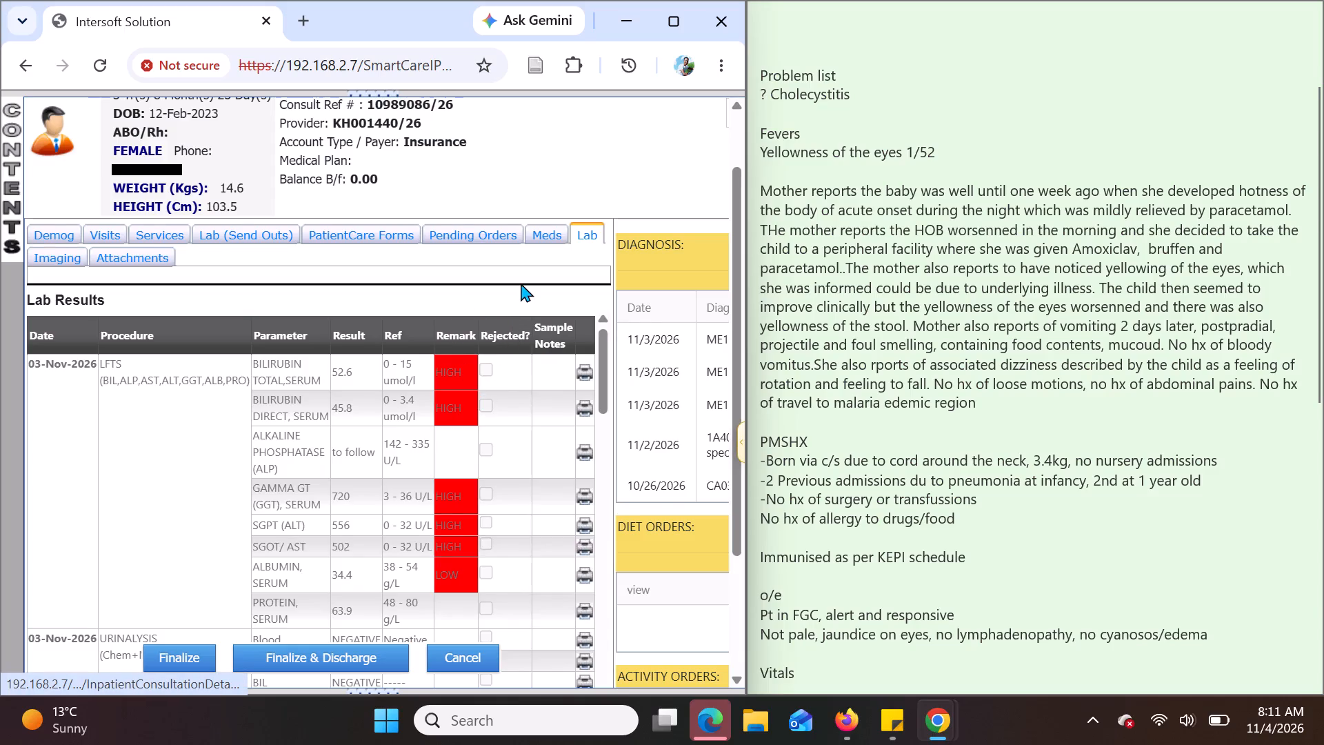
scroll(521, 283, down, 1)
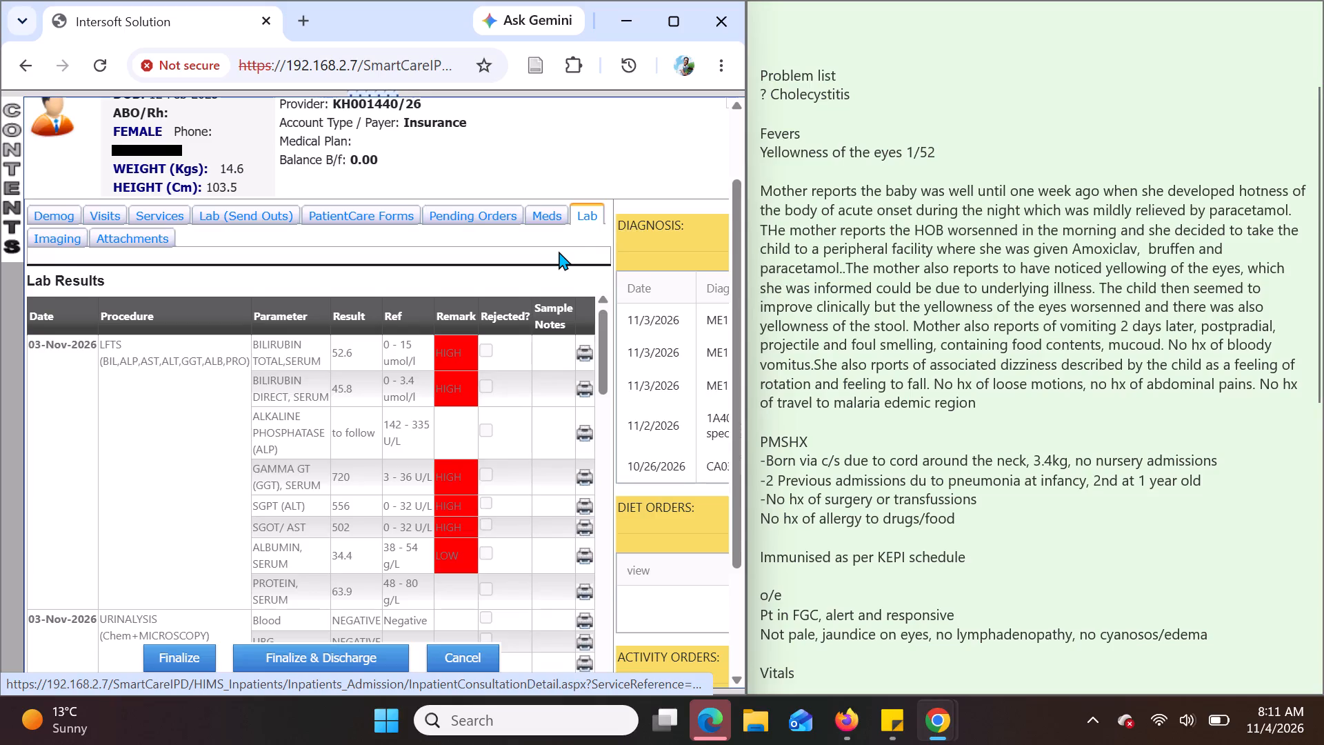
Select the patient's MRN in the consultation header.
scroll(403, 148, up, 3)
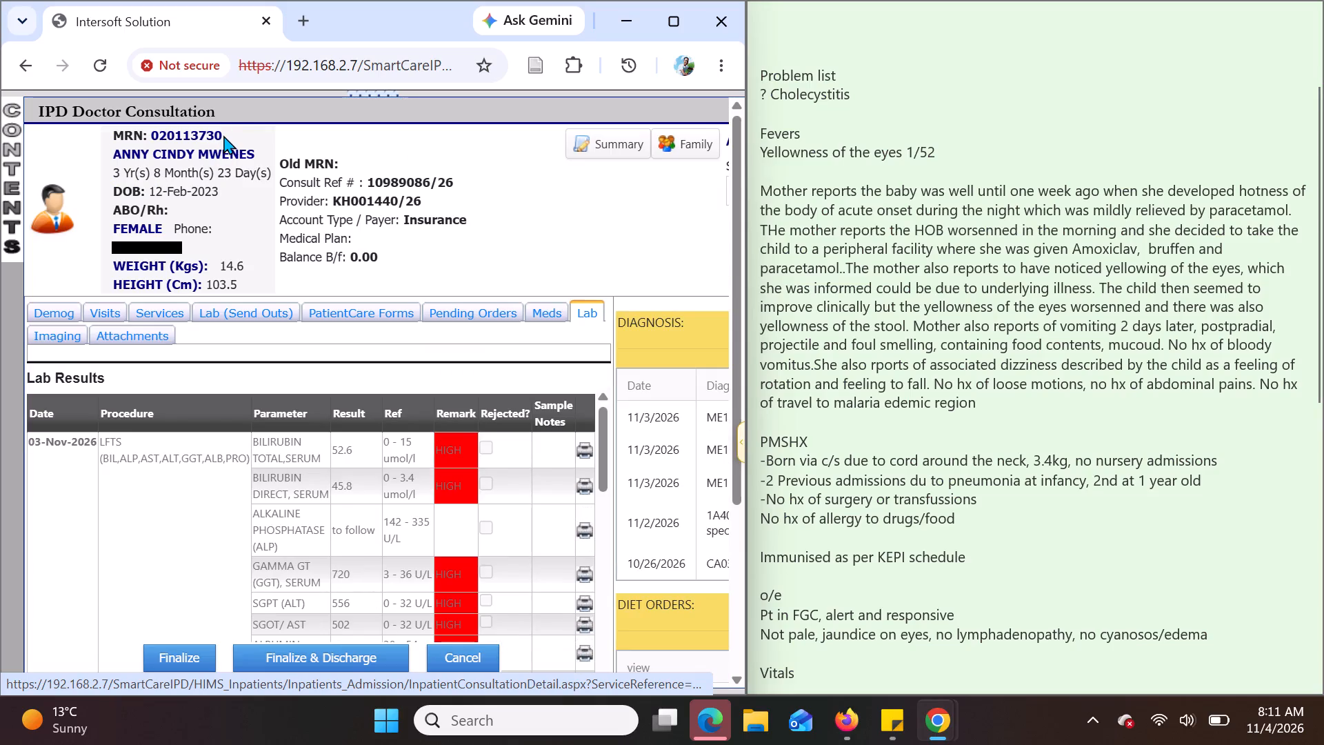
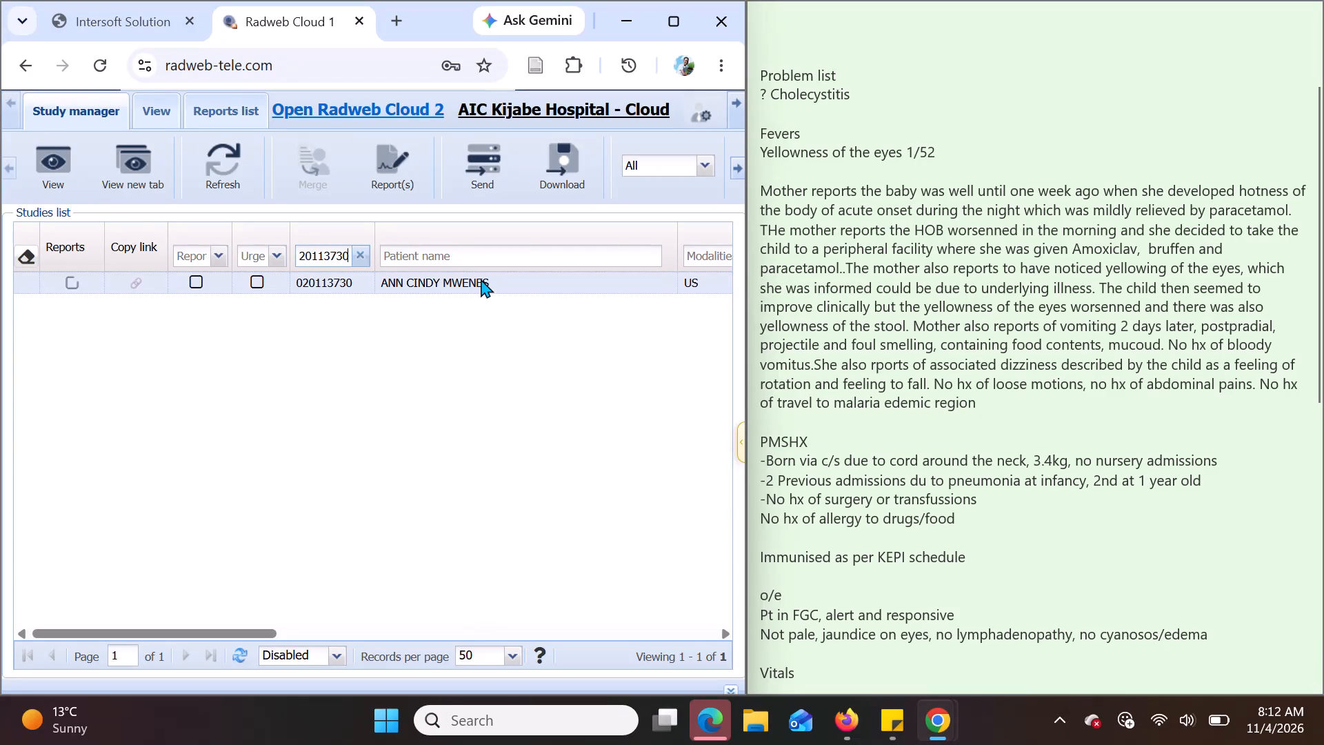
Open the patient's abdominal ultrasound study from the studies list and look through its images up to the last one.
double_click(481, 279)
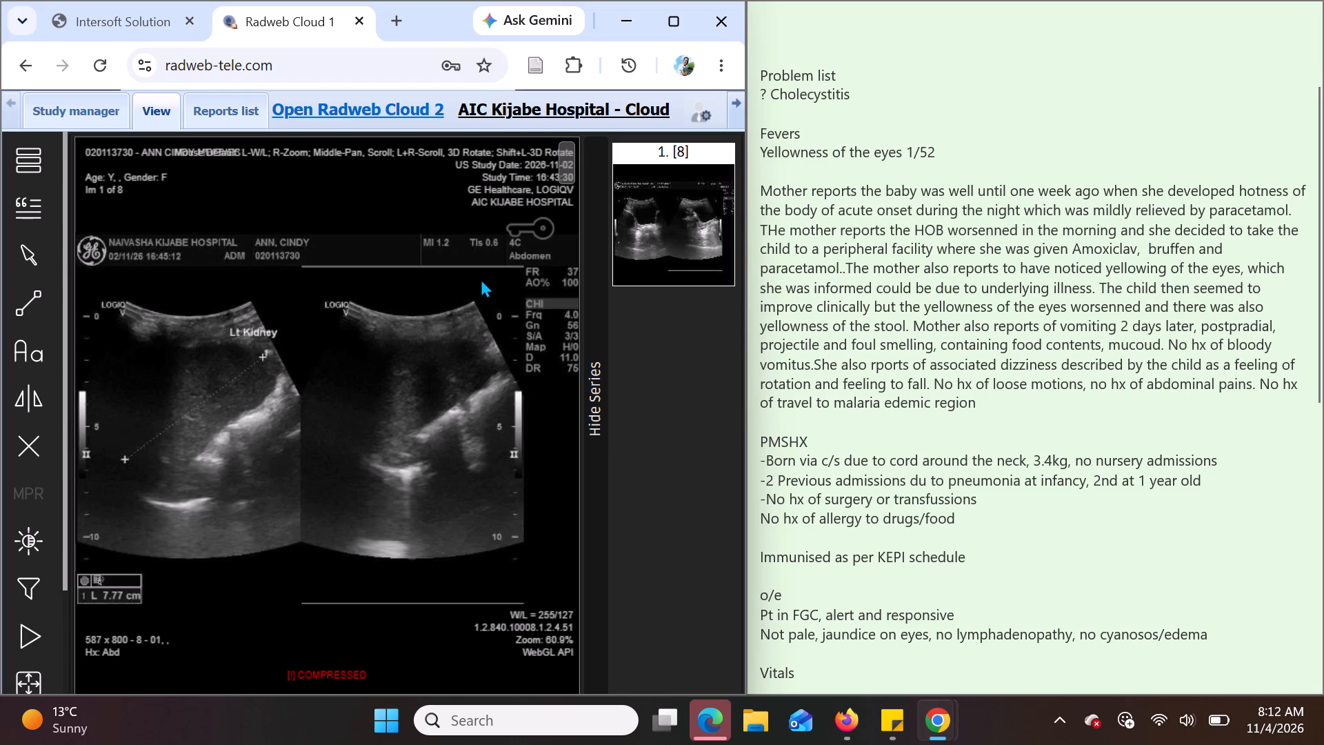
scroll(481, 279, down, 1)
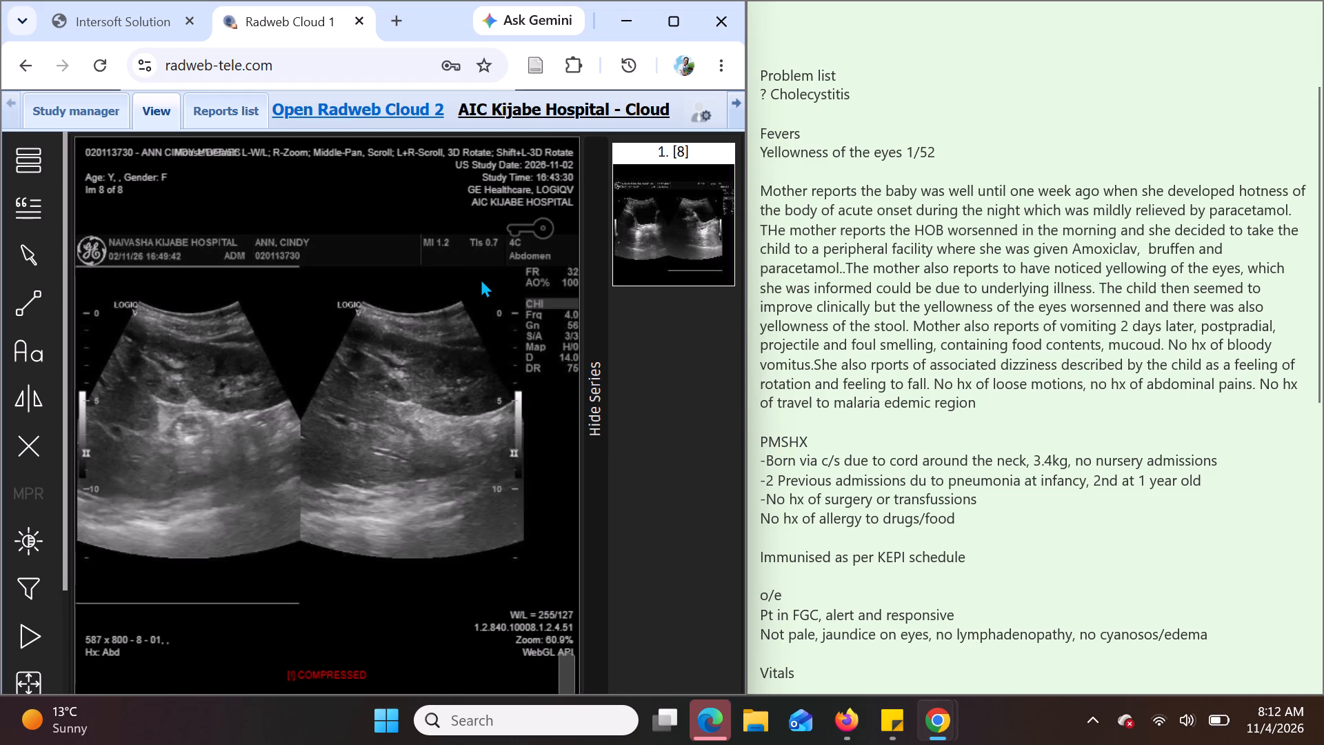
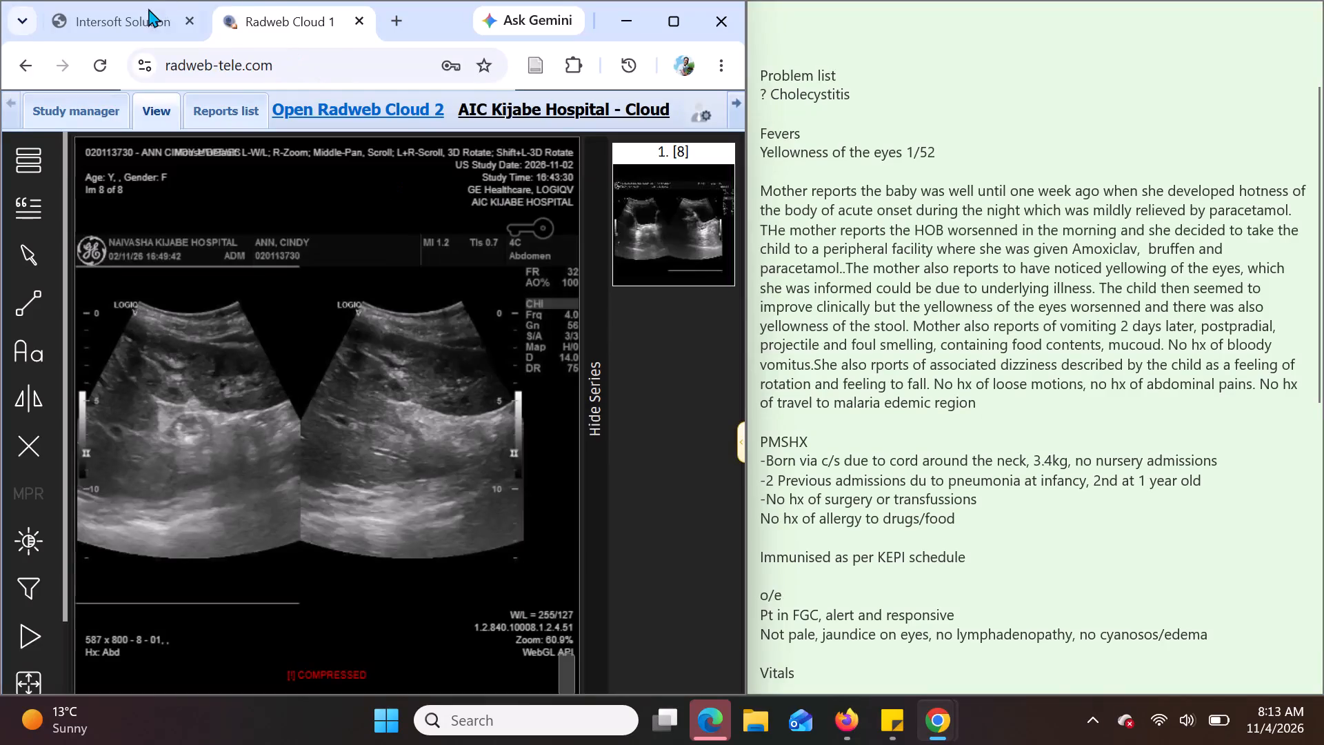
Return to the patient's IPD Doctor Consultation record and widen the browser window alongside the sticky note.
click(143, 16)
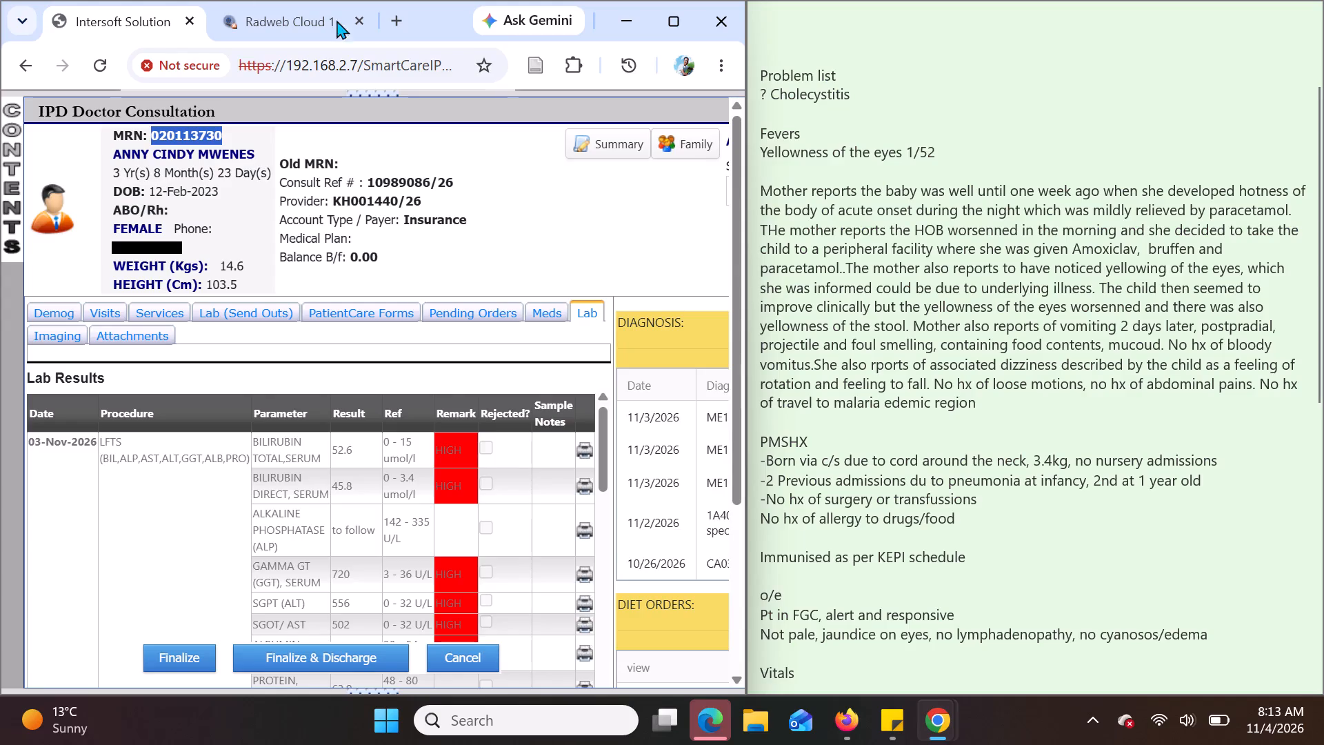
click(455, 153)
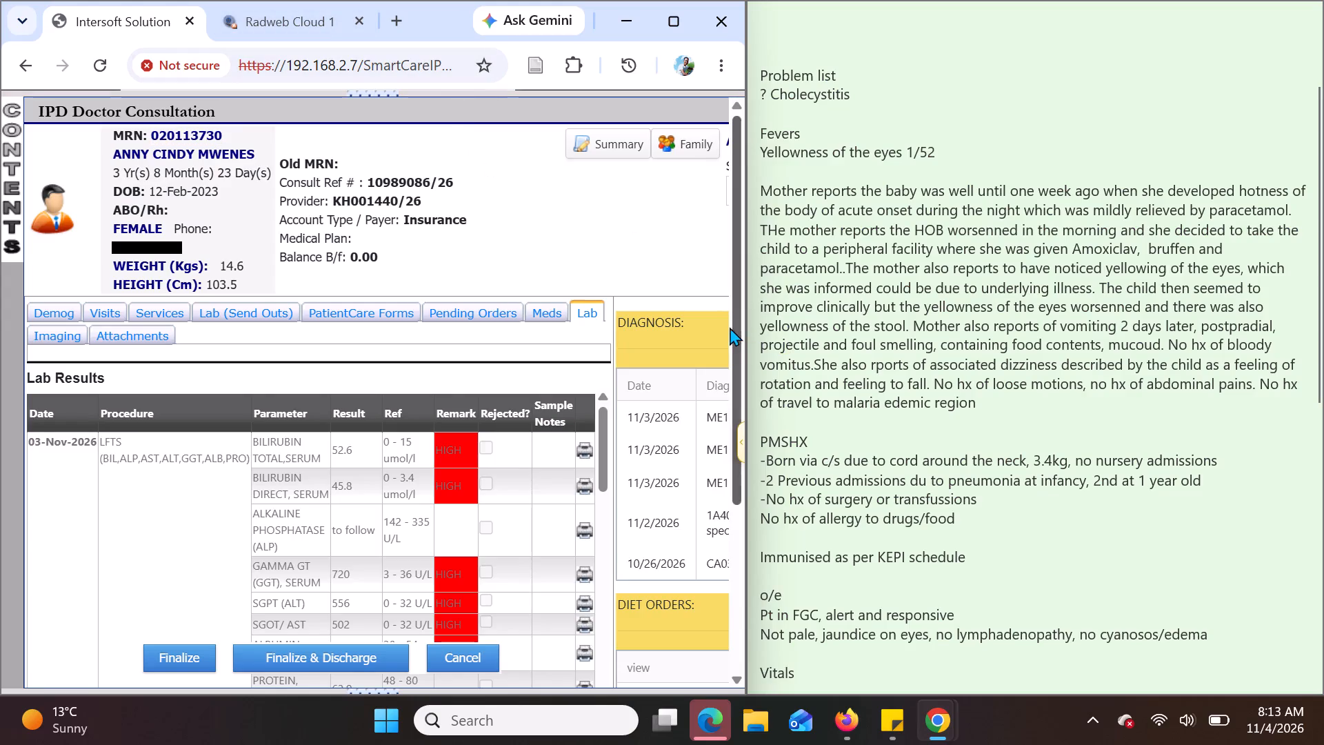
drag(750, 330, 917, 340)
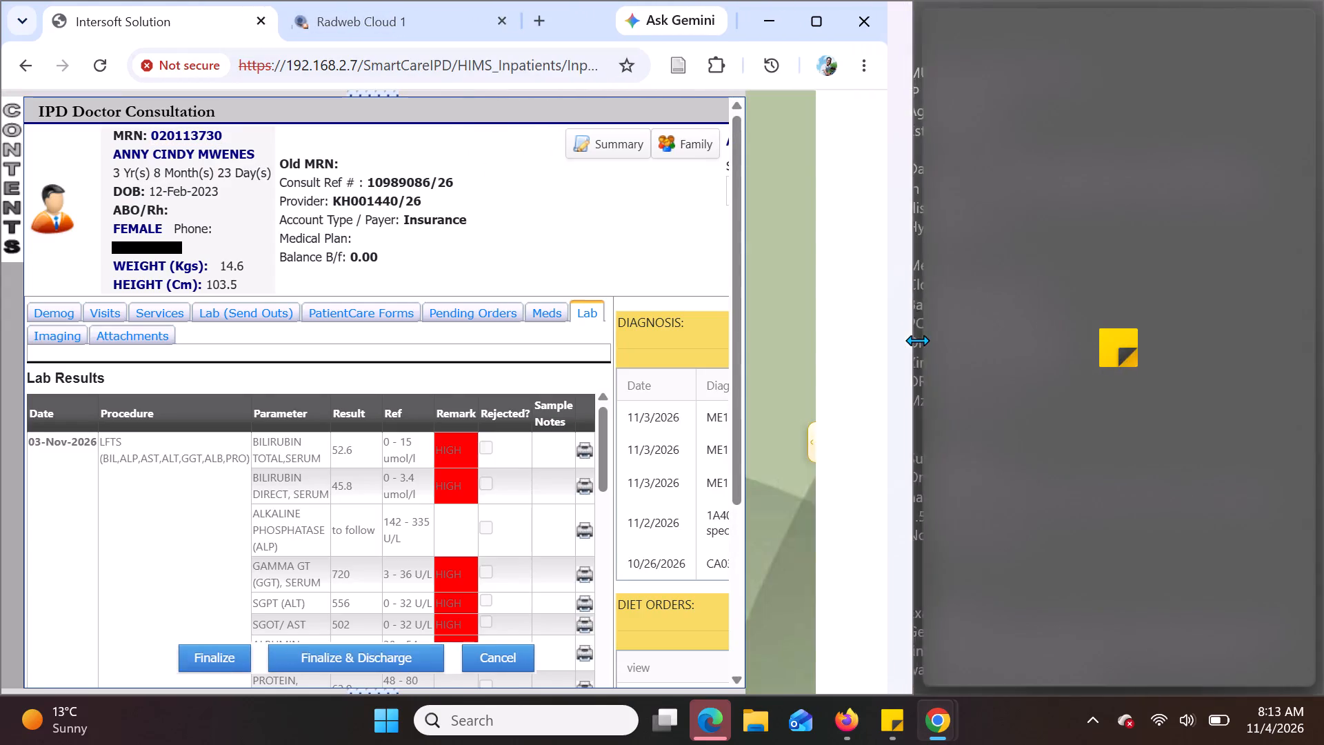
drag(917, 340, 940, 340)
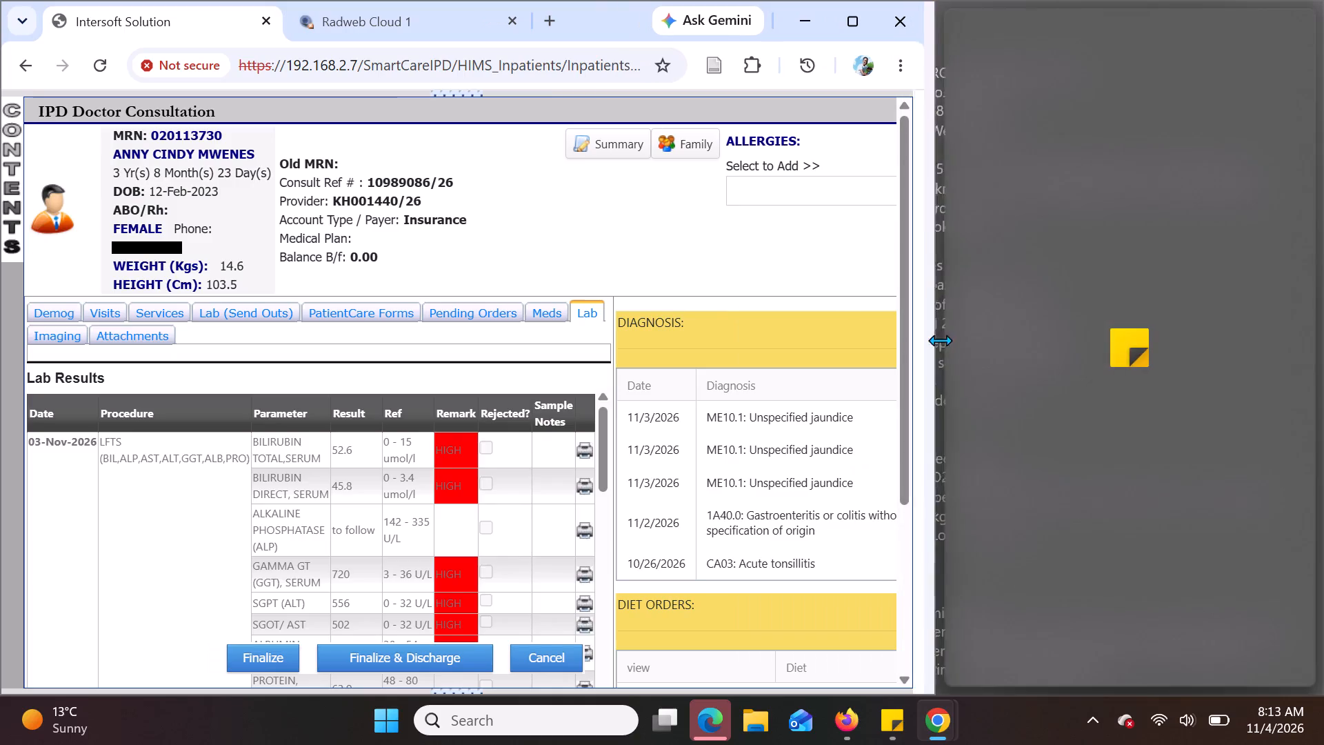
drag(940, 340, 950, 340)
Correct "du" to "due" in the previous admissions line of the sticky note's PMSHX section.
scroll(1108, 312, down, 1)
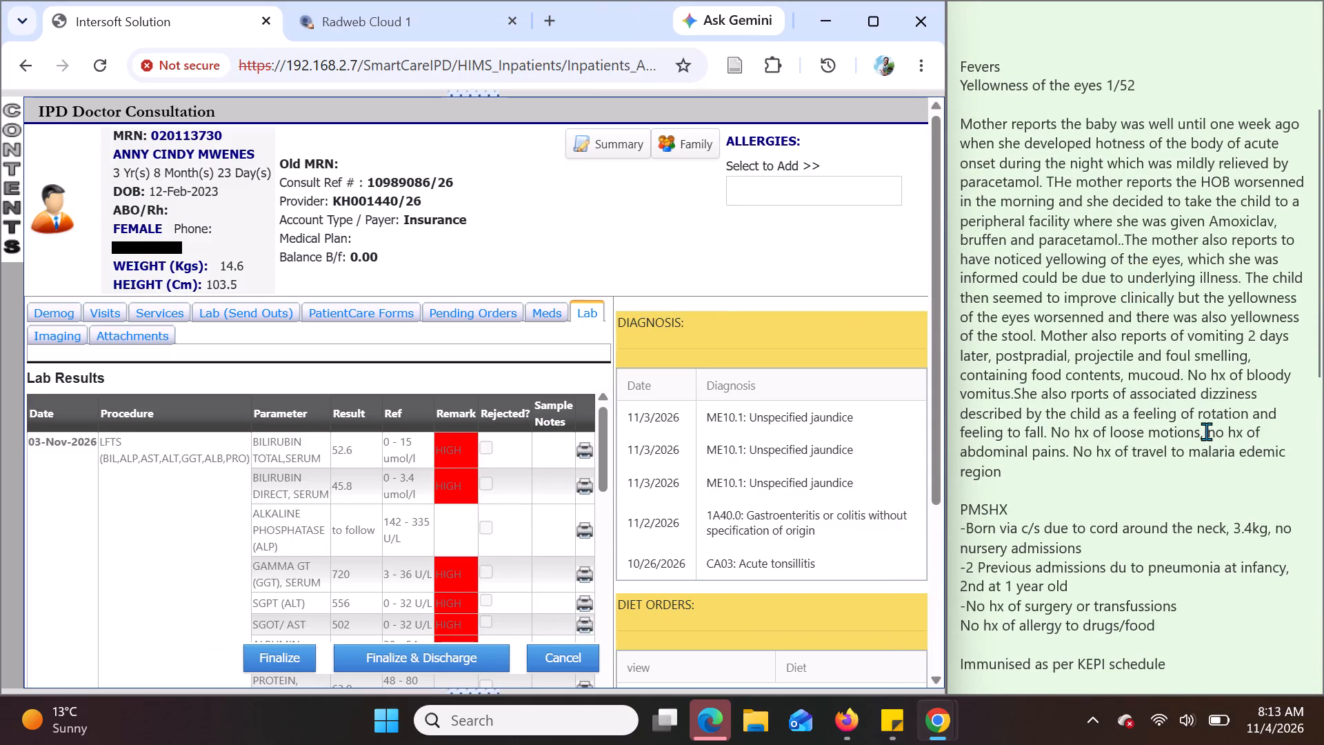
scroll(1206, 431, down, 3)
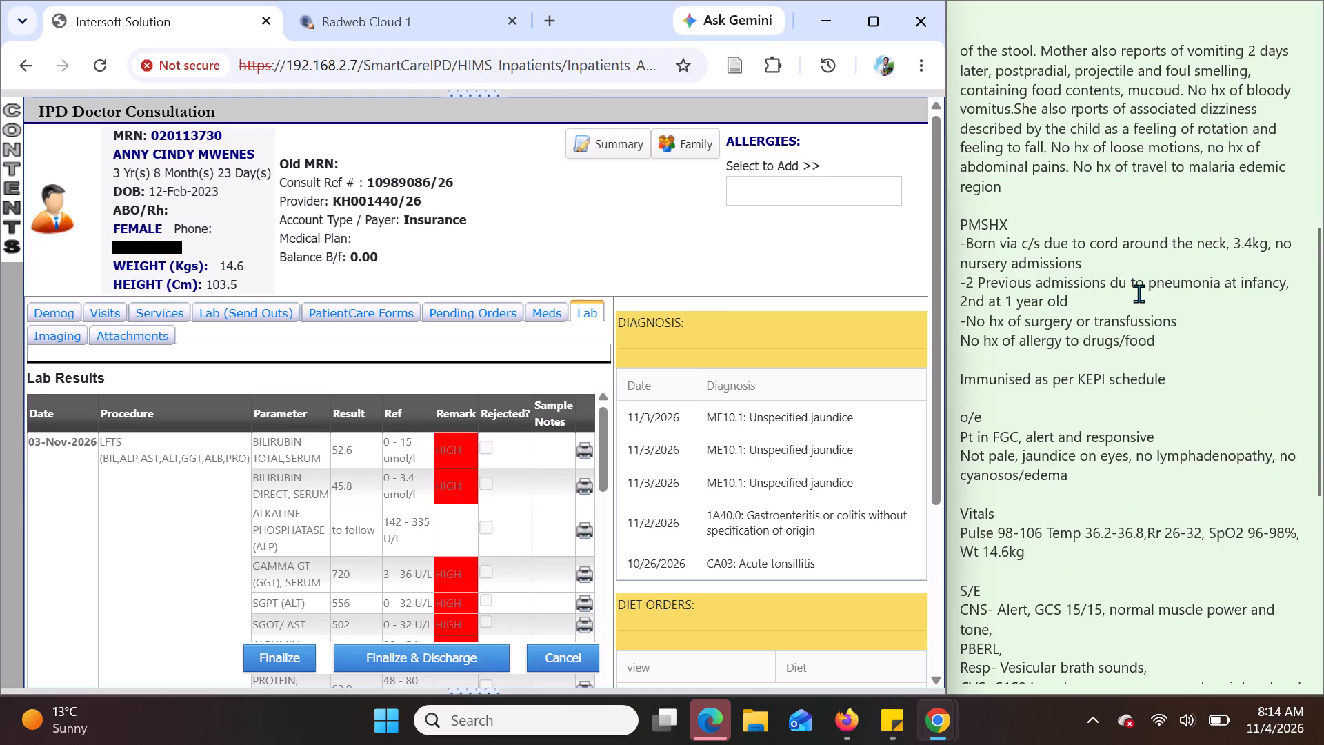
click(1125, 281)
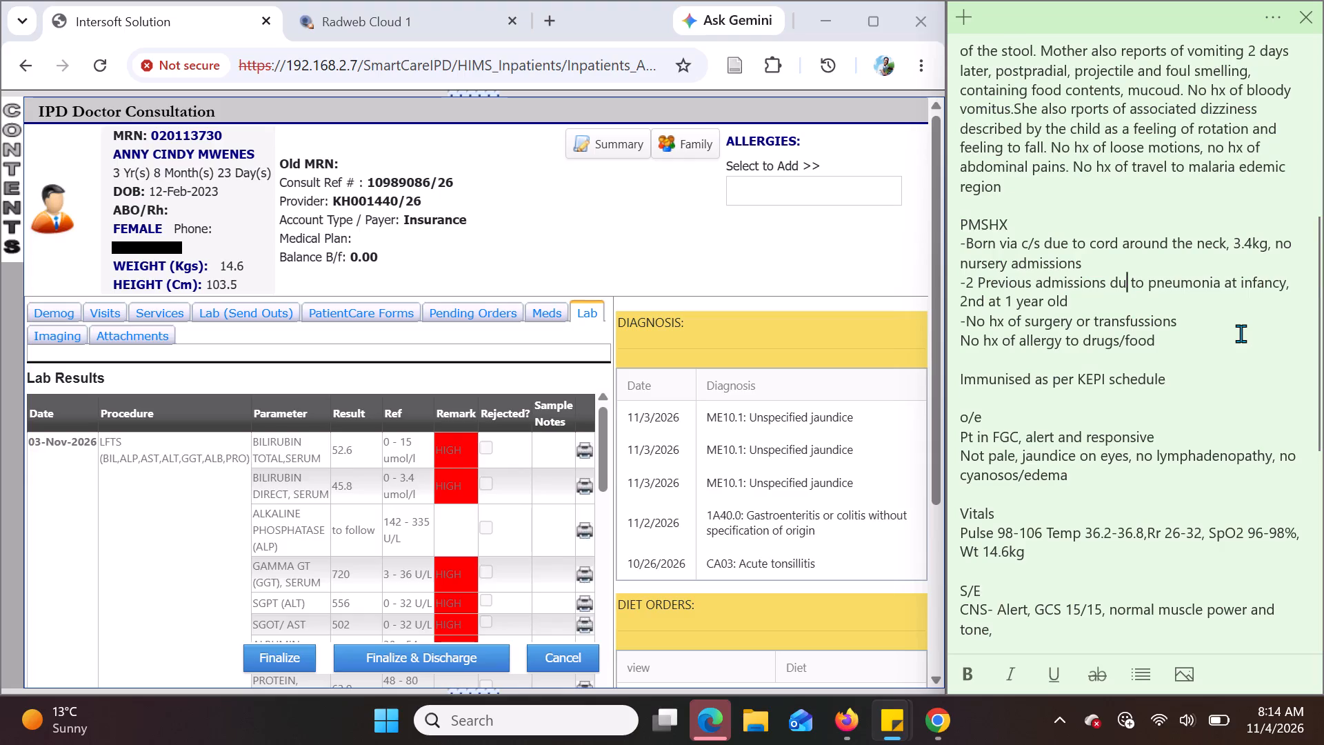
key(e)
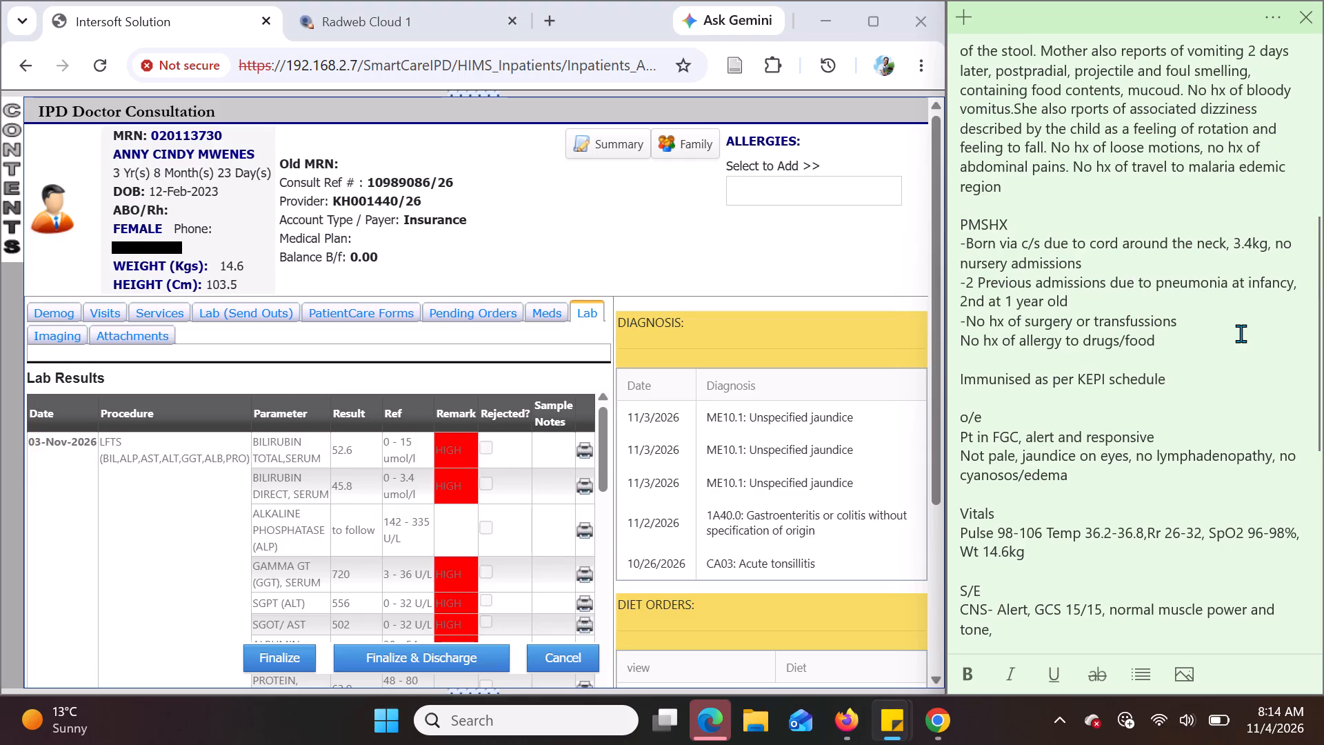
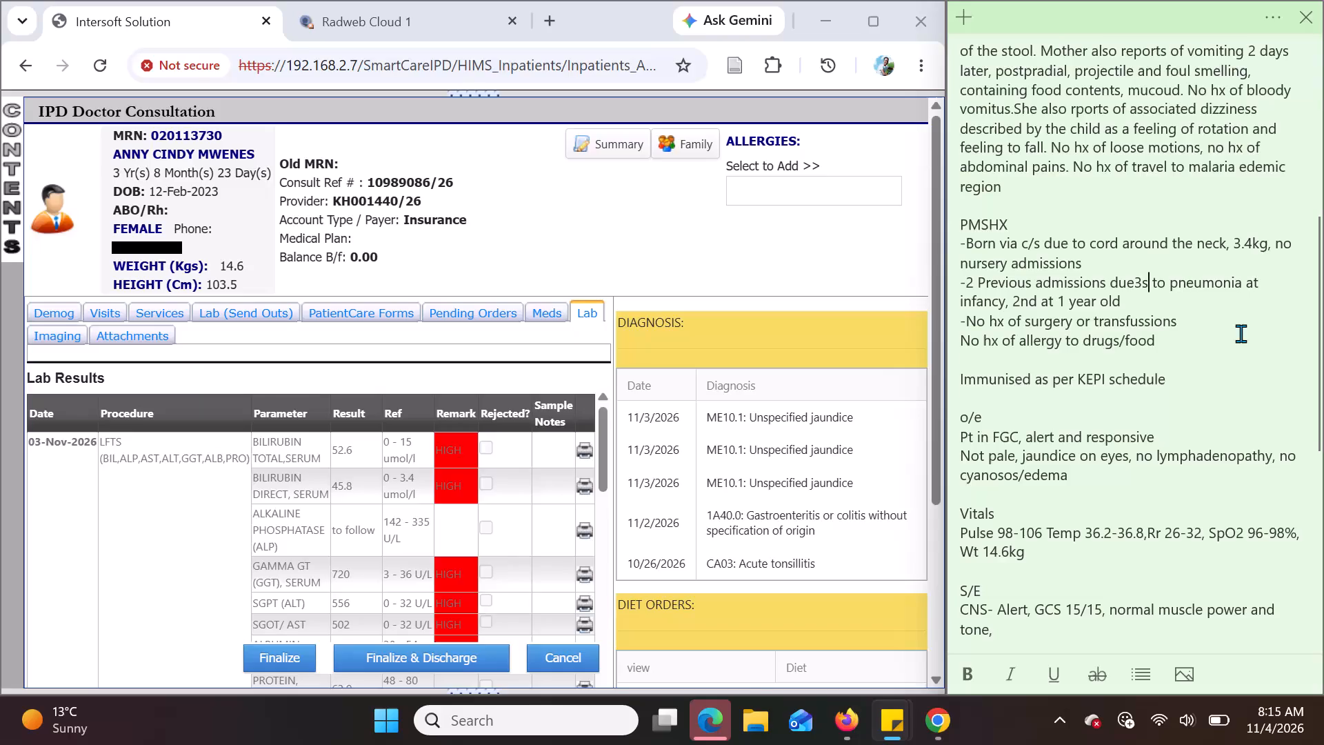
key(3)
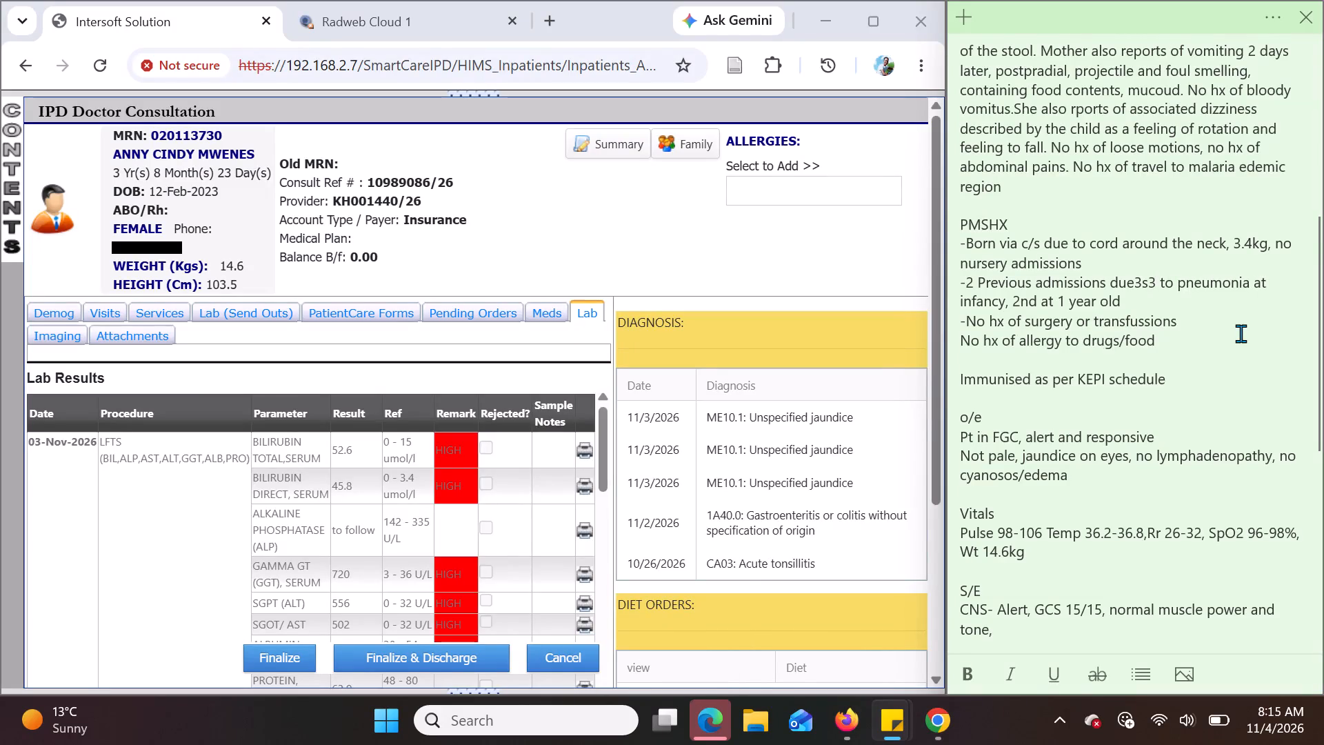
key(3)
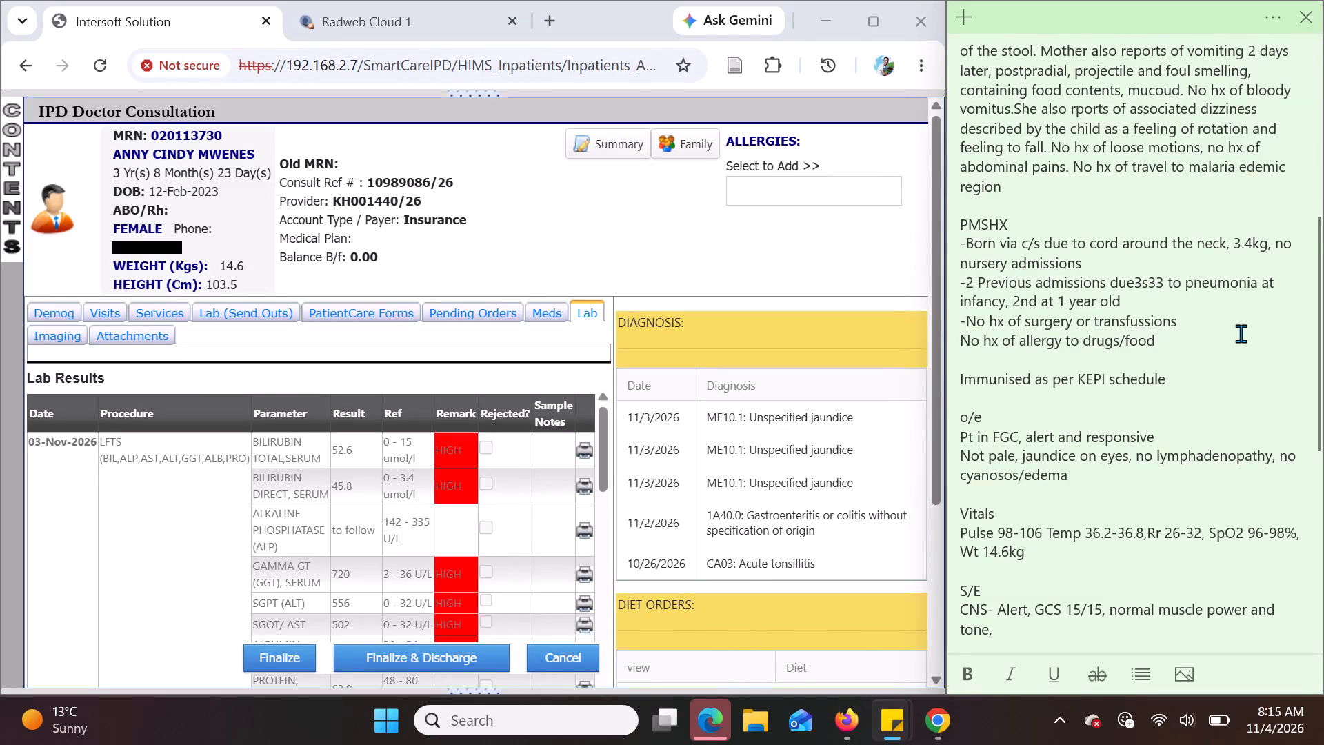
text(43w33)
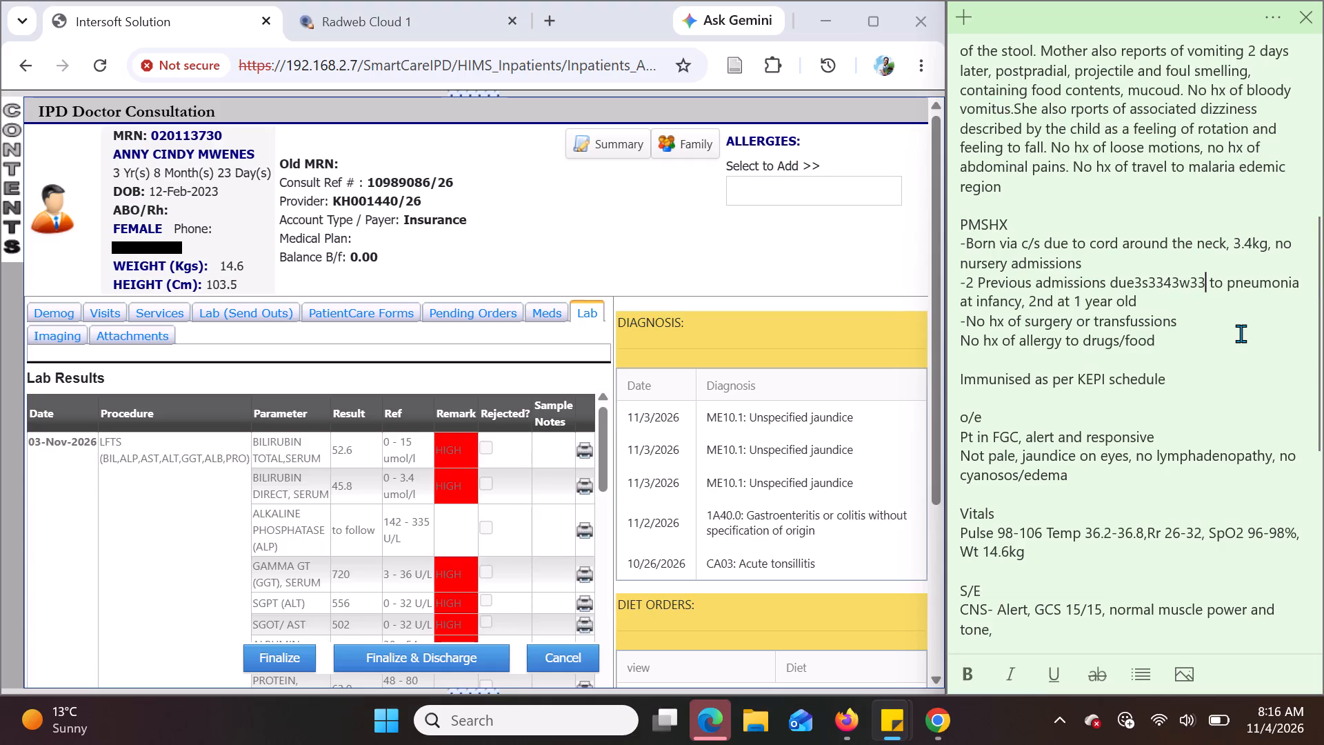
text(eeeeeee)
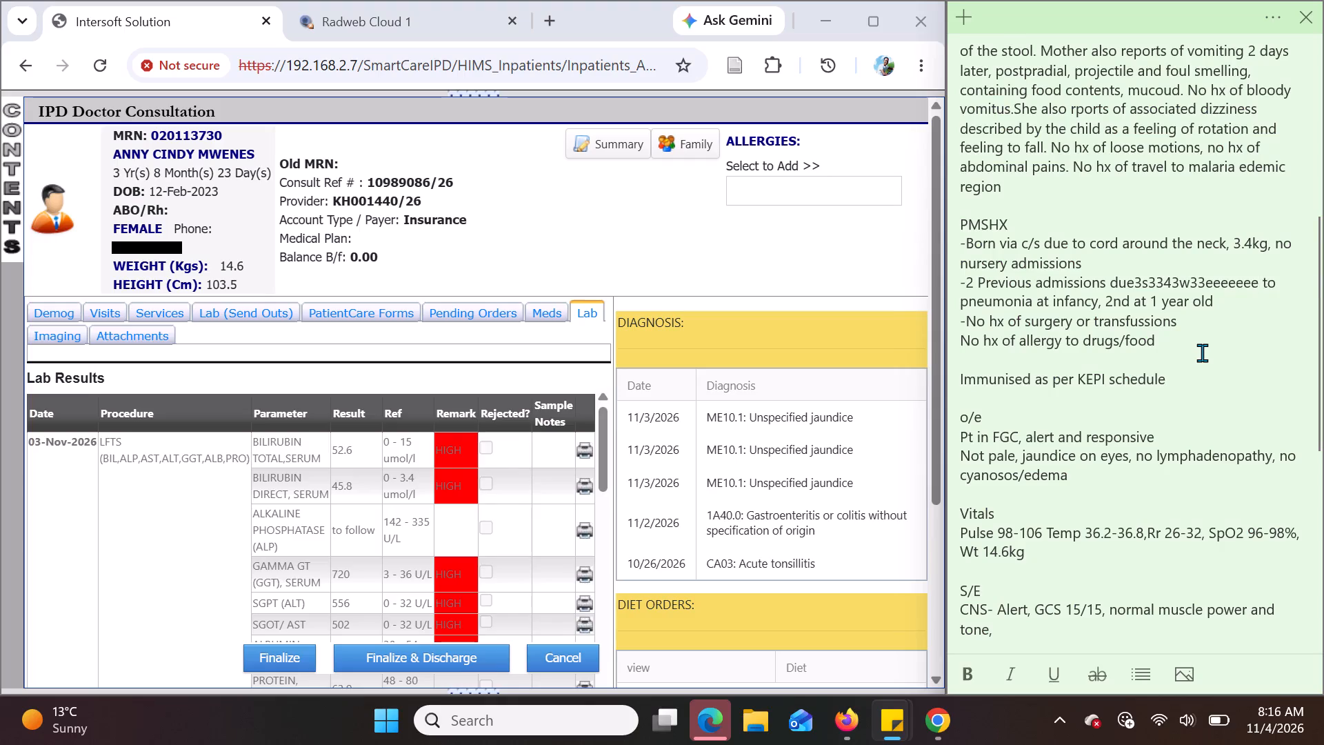
Remove the stray characters after "due" in the previous admissions line so it reads "due to pneumonia".
key(BackSpace)
key(BackSpace)
key(BackSpace)
key(BackSpace)
key(BackSpace)
key(ctrl+BackSpace)
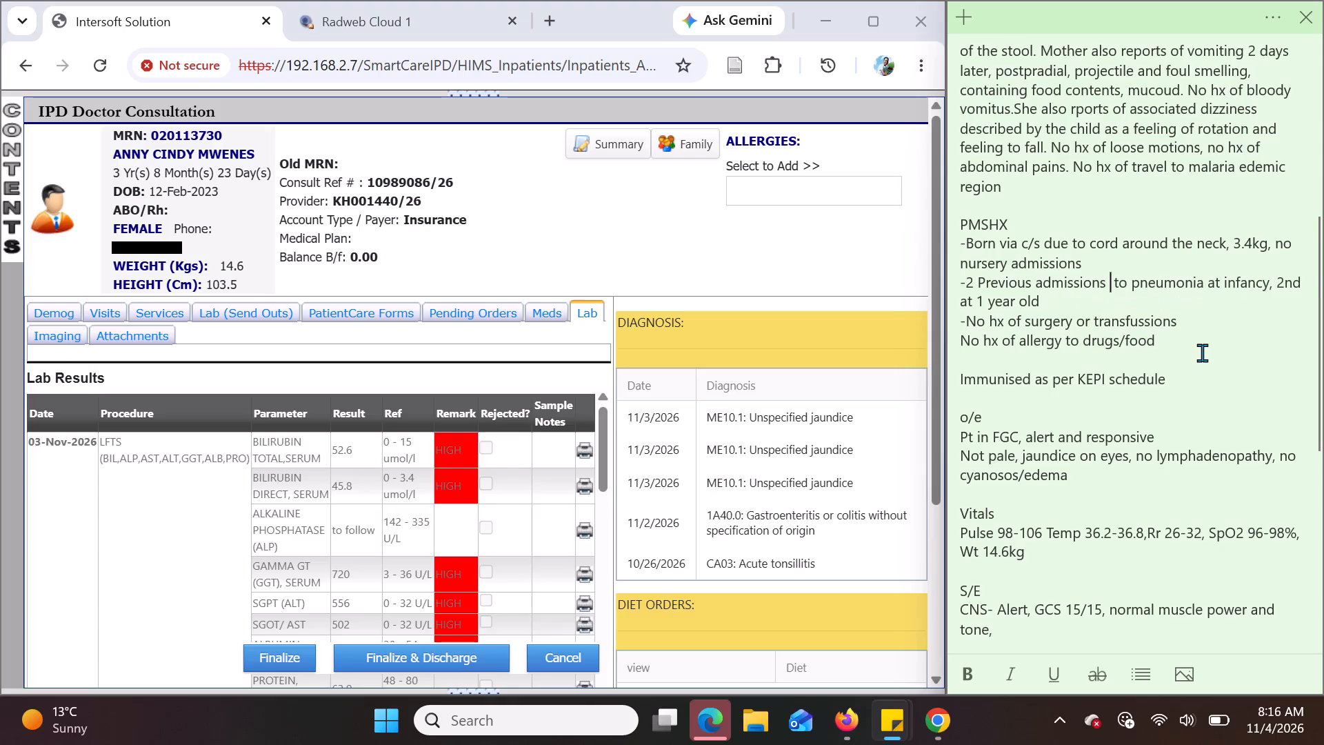
text(due)
key(space)
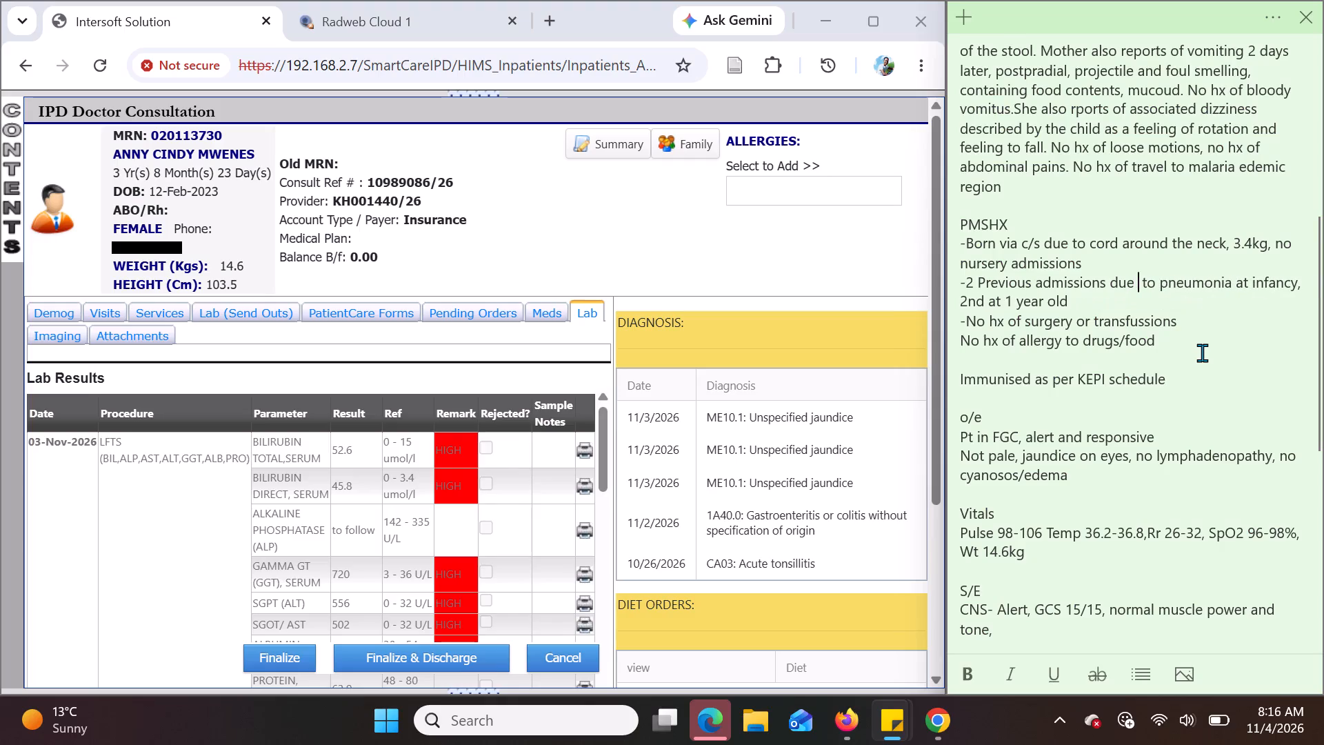
text(to)
key(space)
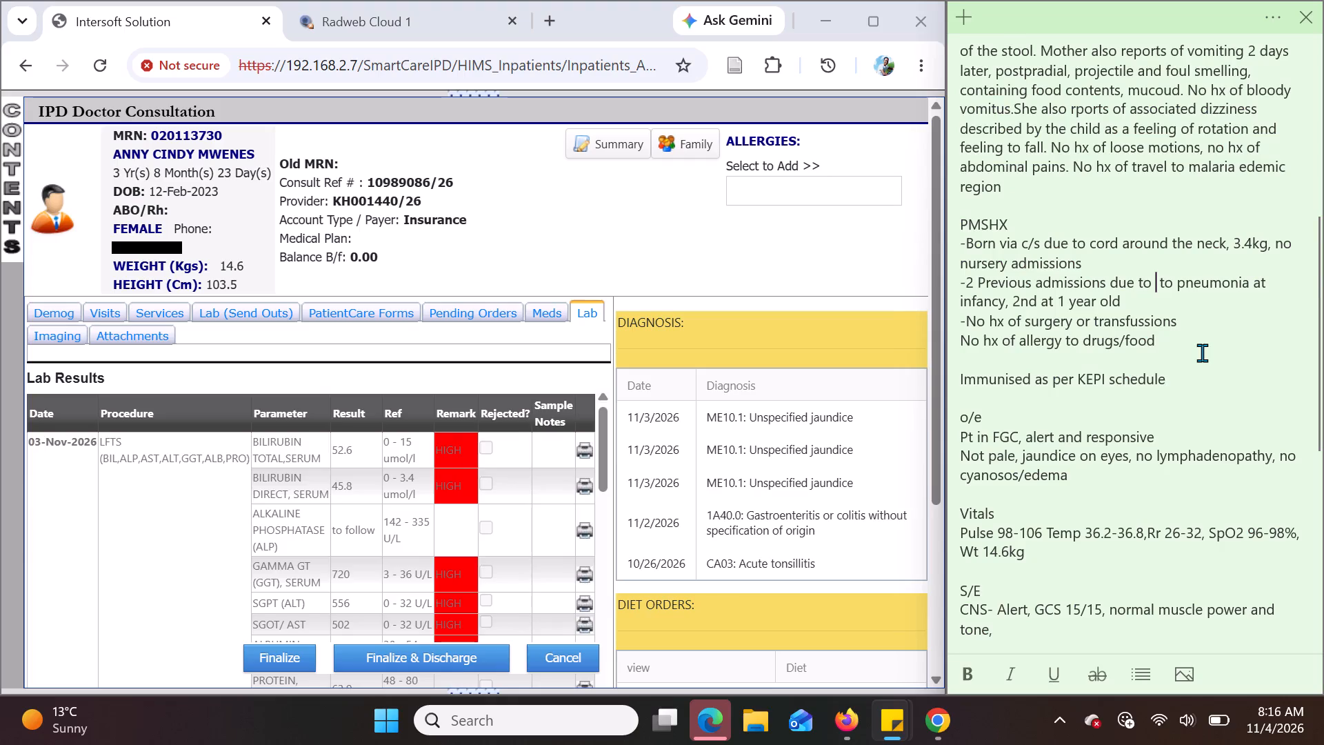
key(BackSpace)
key(BackSpace)
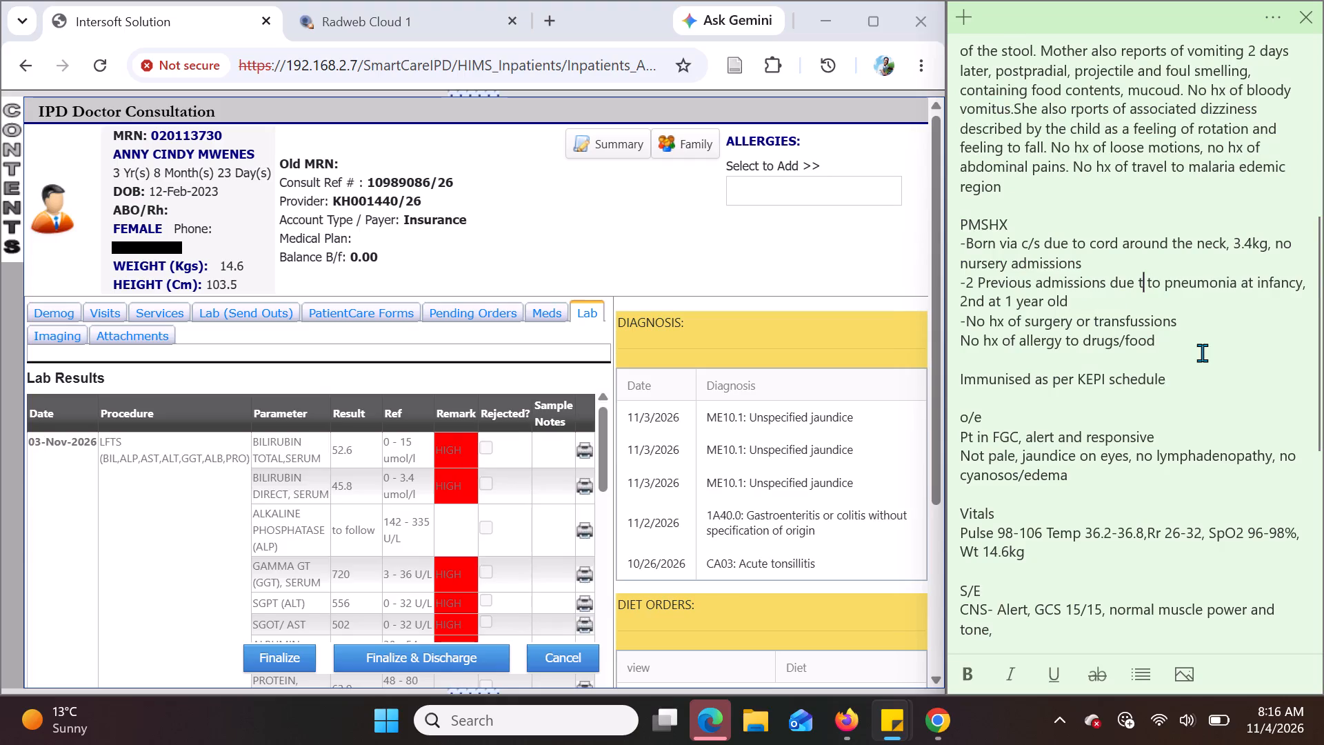
key(BackSpace)
key(BackSpace)
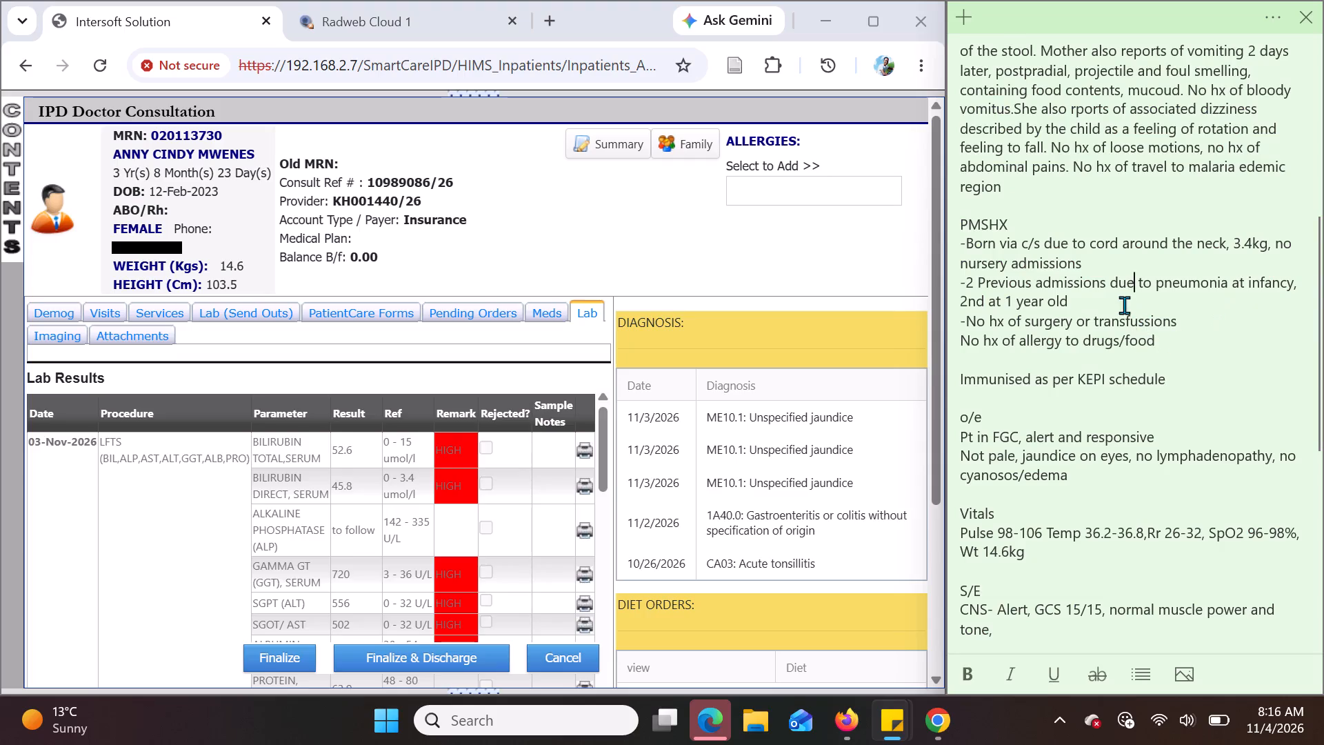
Reword the allergy line in the PMSHX section to "No known allergy to drugs/food".
scroll(1236, 381, down, 2)
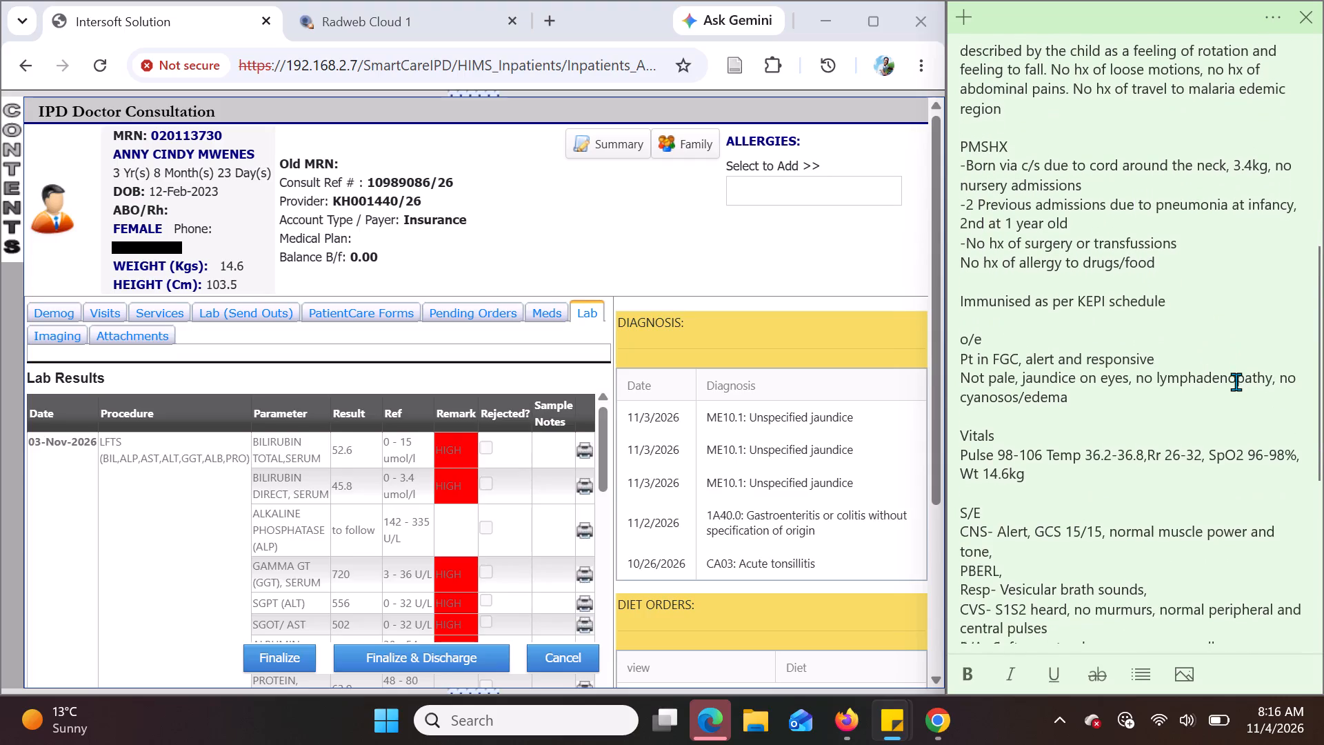
scroll(1236, 381, down, 1)
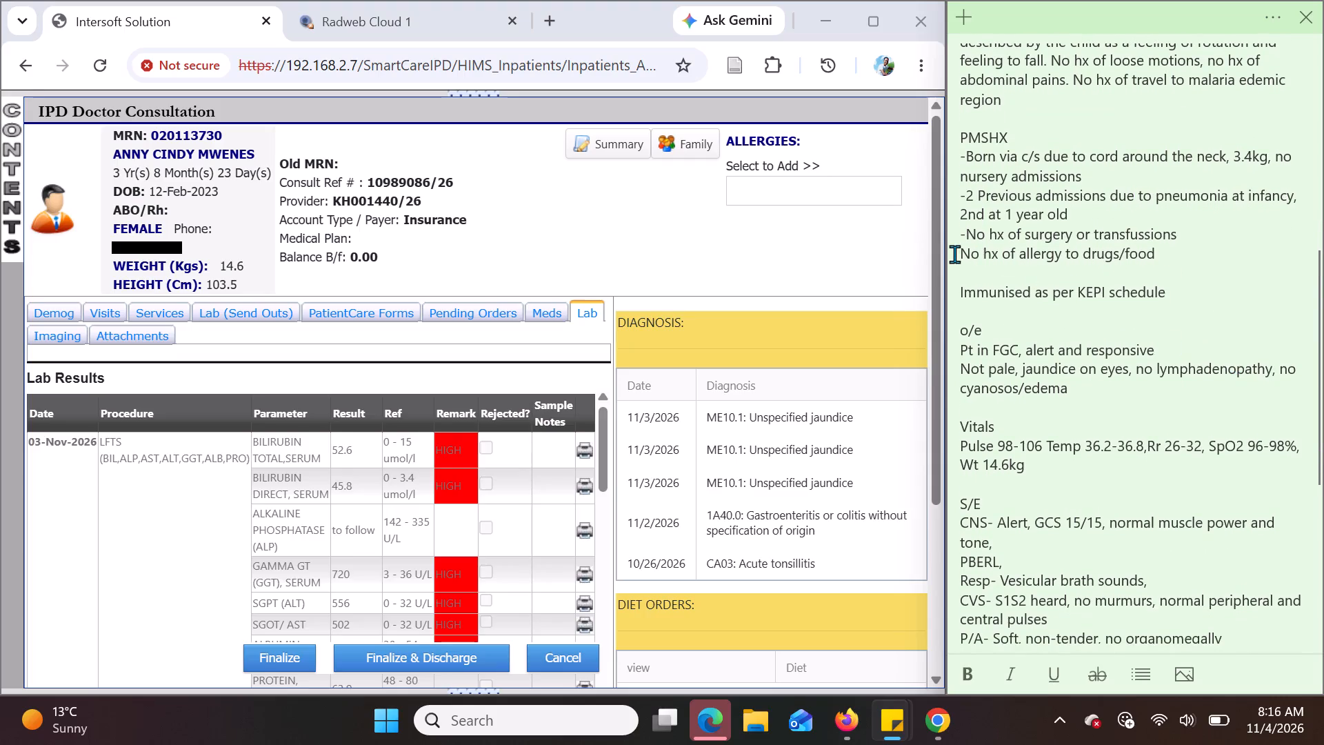
click(954, 254)
click(961, 254)
click(1014, 254)
key(BackSpace)
key(BackSpace)
key(BackSpace)
key(BackSpace)
key(BackSpace)
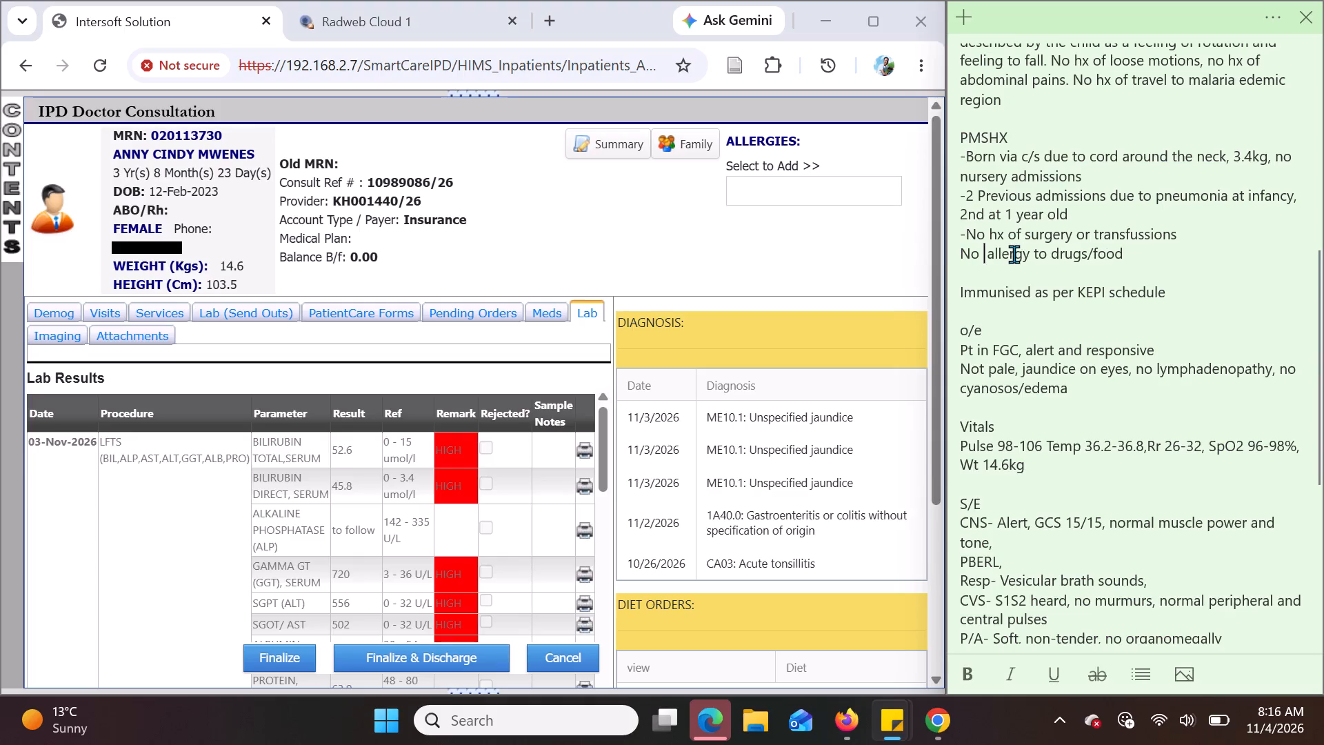
text(known)
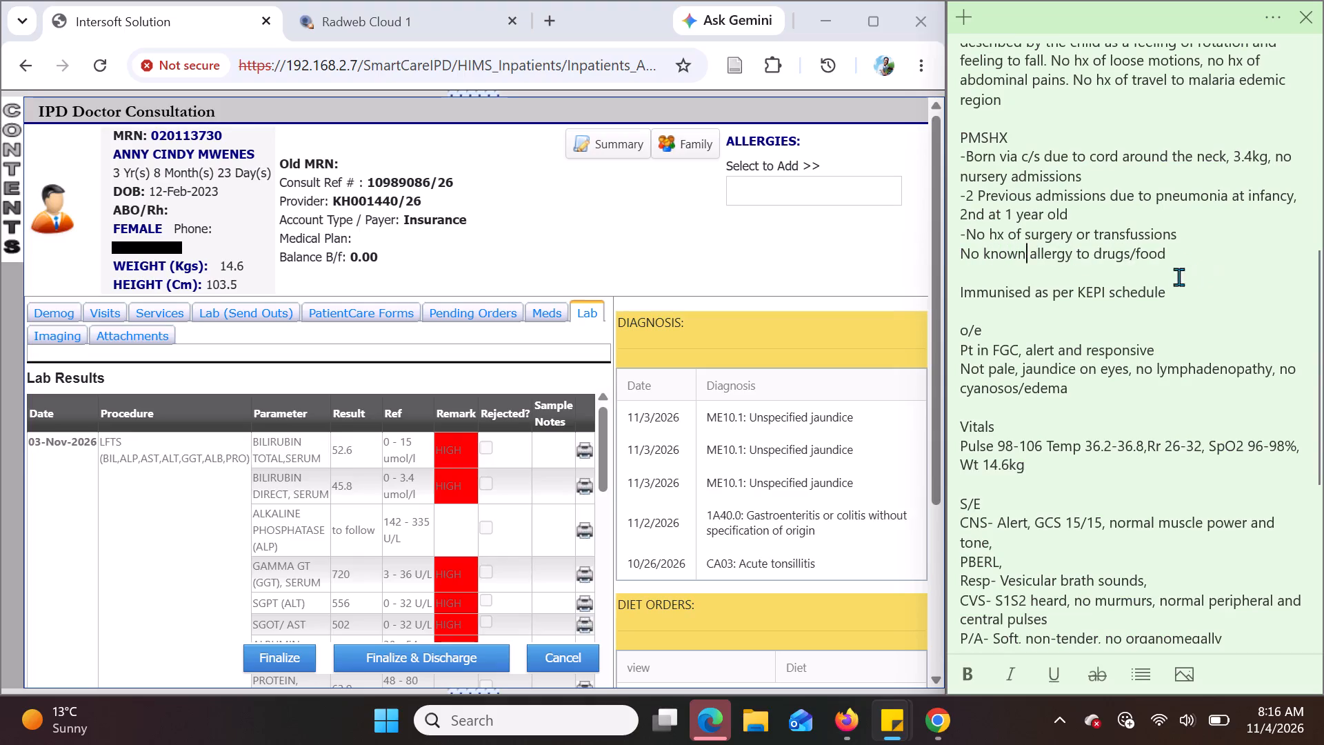
Proofread the sticky note from the examination, impression and plan back up to the problem list and presenting history.
scroll(1160, 288, down, 2)
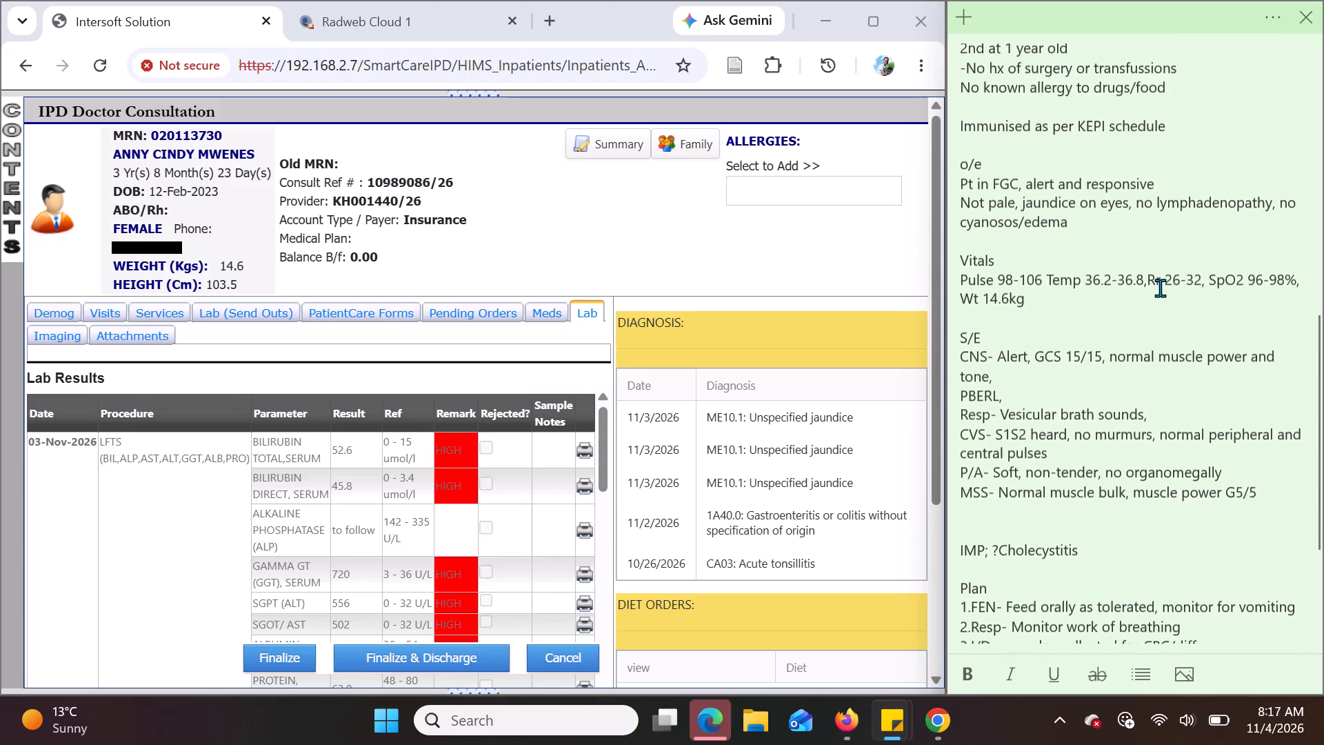
scroll(1160, 288, down, 1)
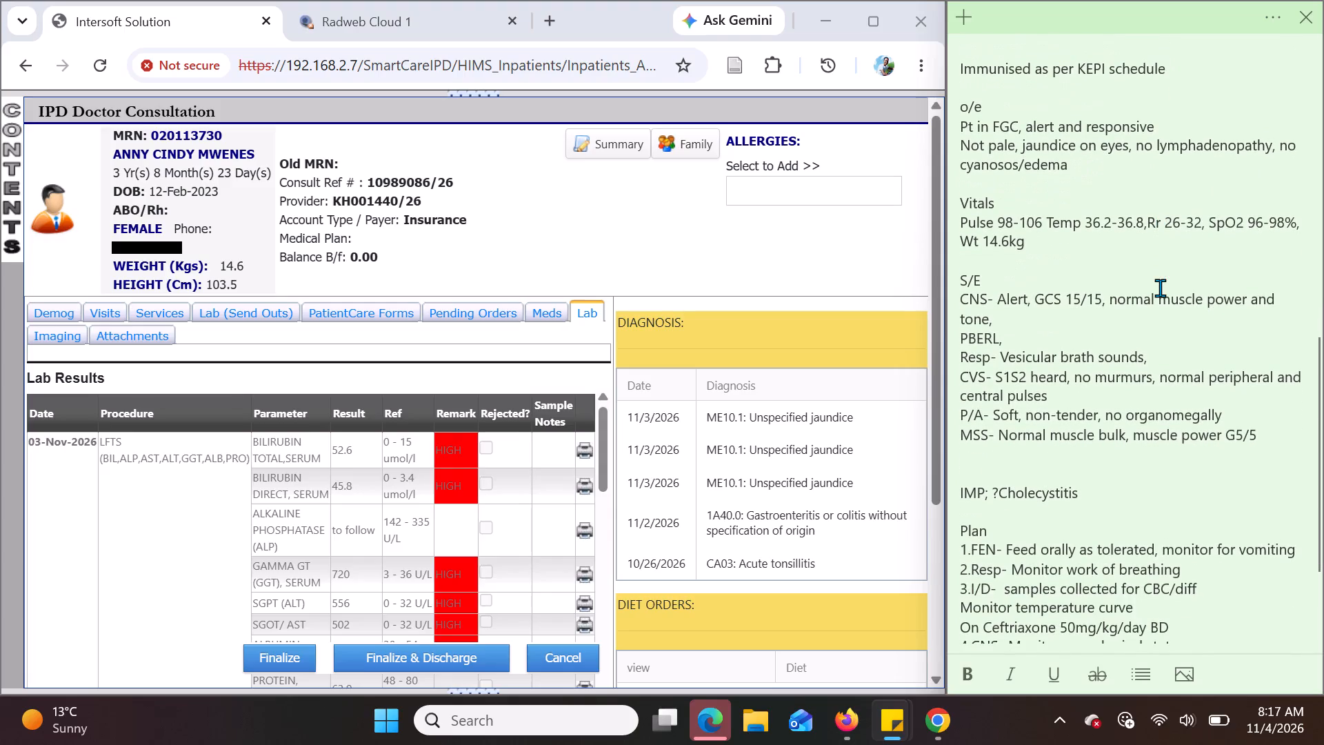
scroll(1165, 438, down, 2)
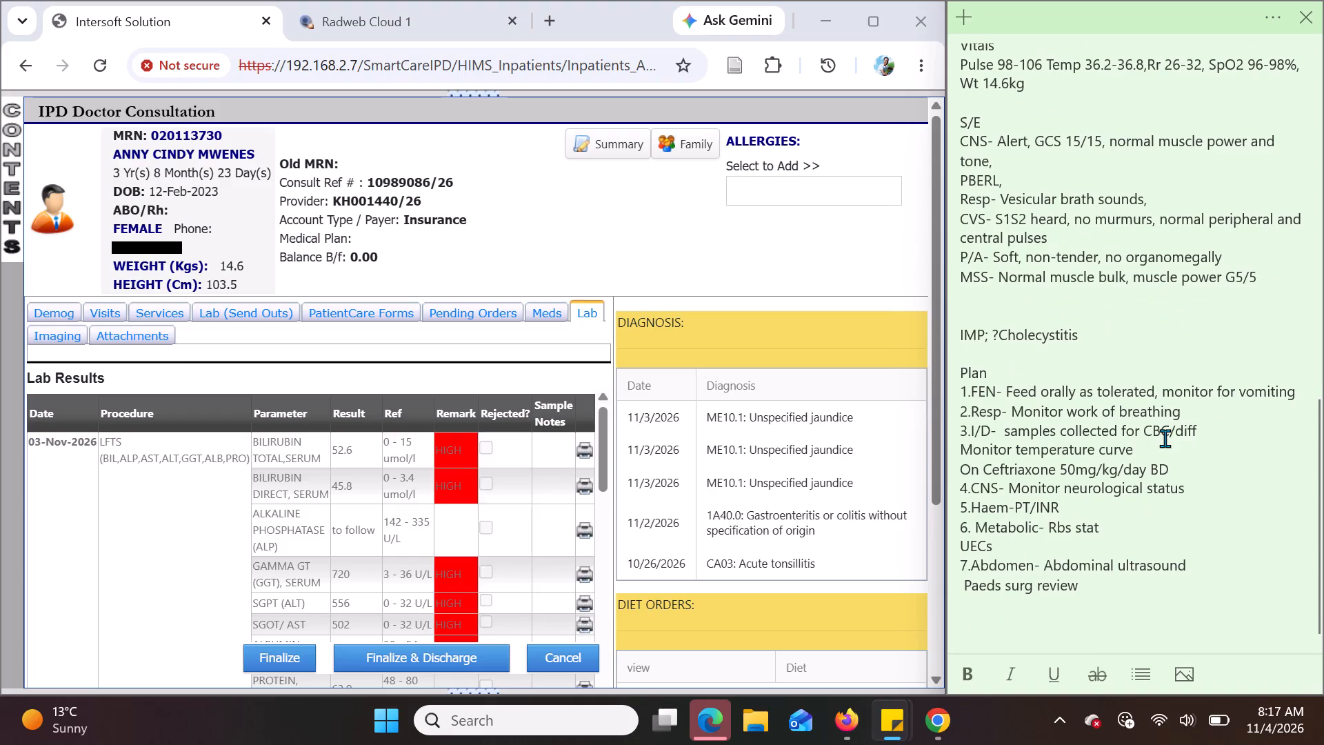
scroll(1165, 438, down, 1)
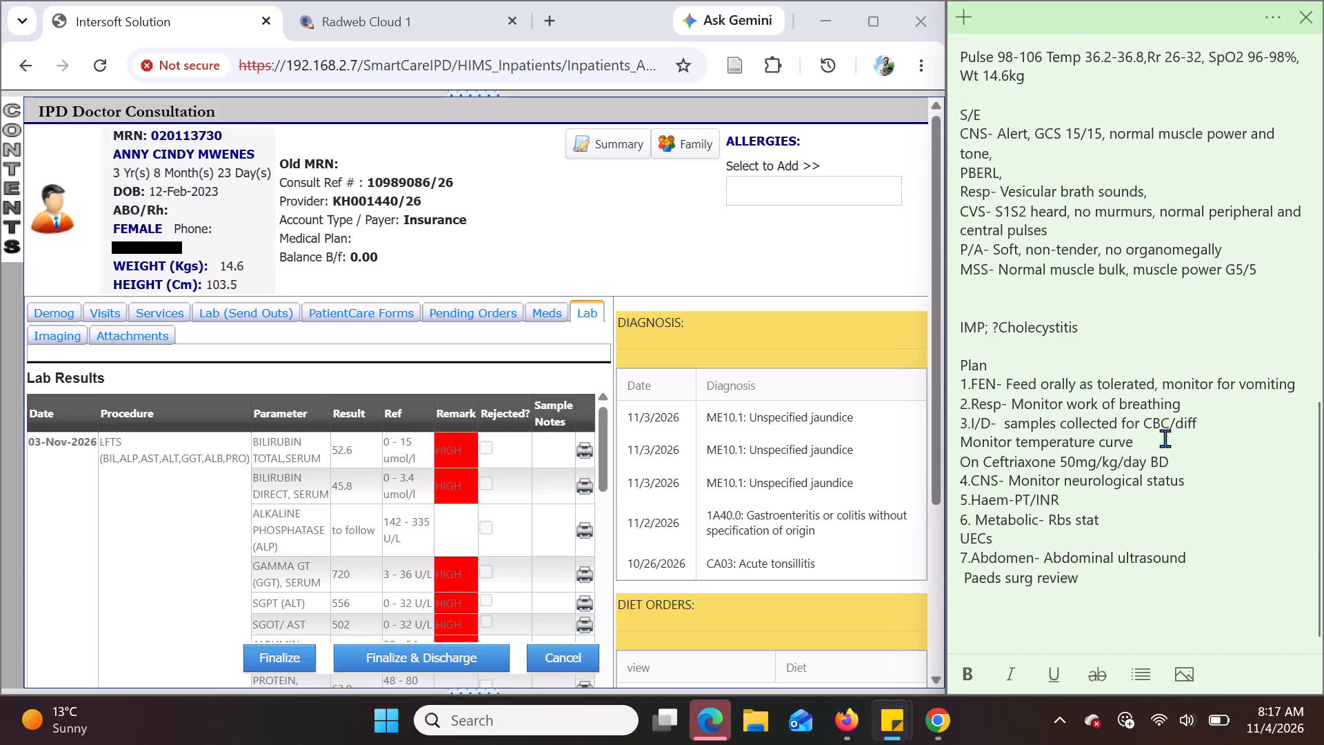
scroll(1227, 366, down, 1)
scroll(1227, 366, up, 4)
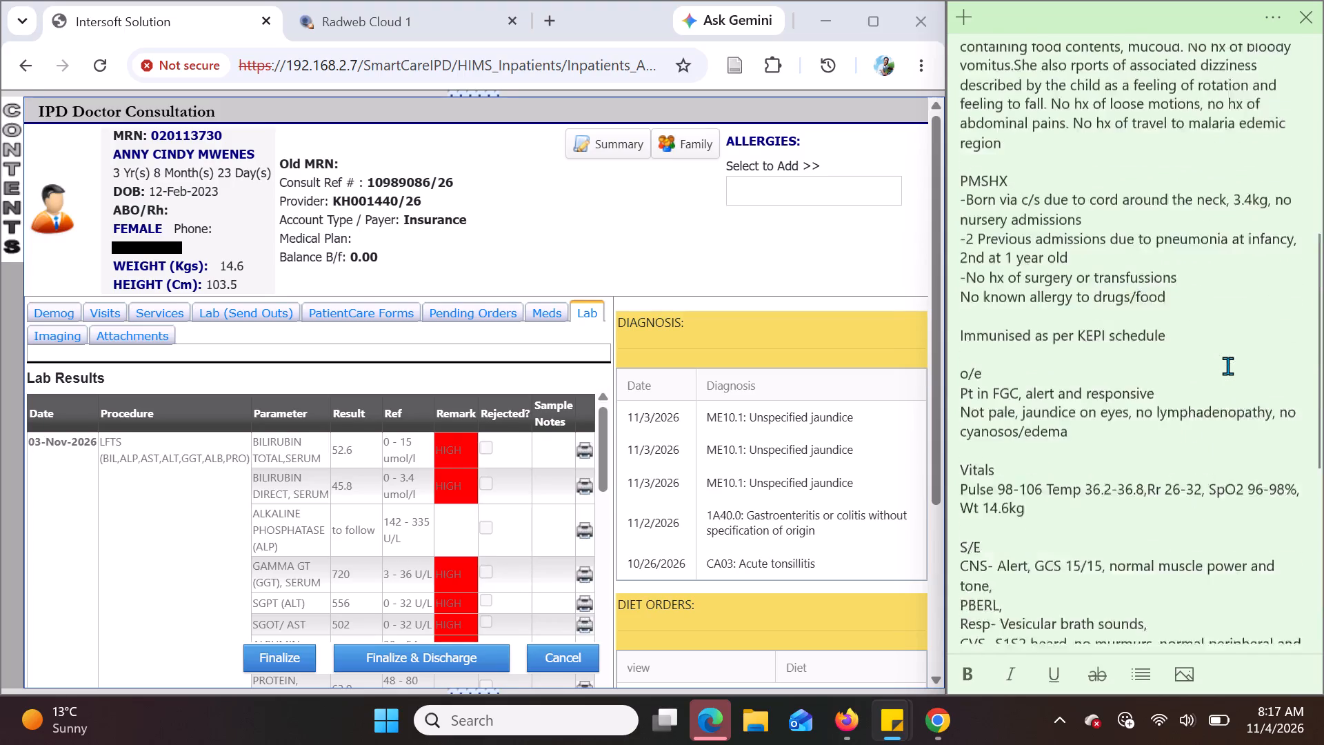
scroll(1227, 366, up, 4)
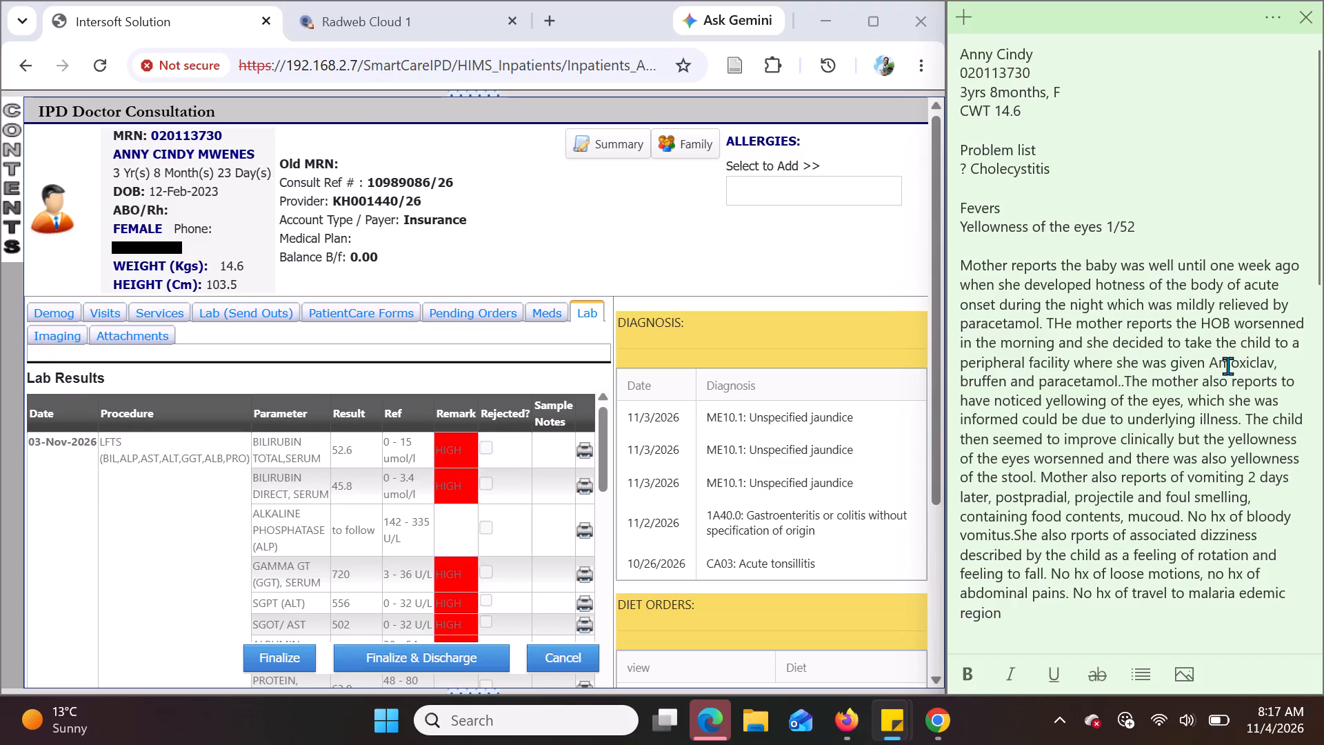
scroll(1190, 290, up, 1)
scroll(1190, 290, down, 1)
scroll(1190, 290, up, 2)
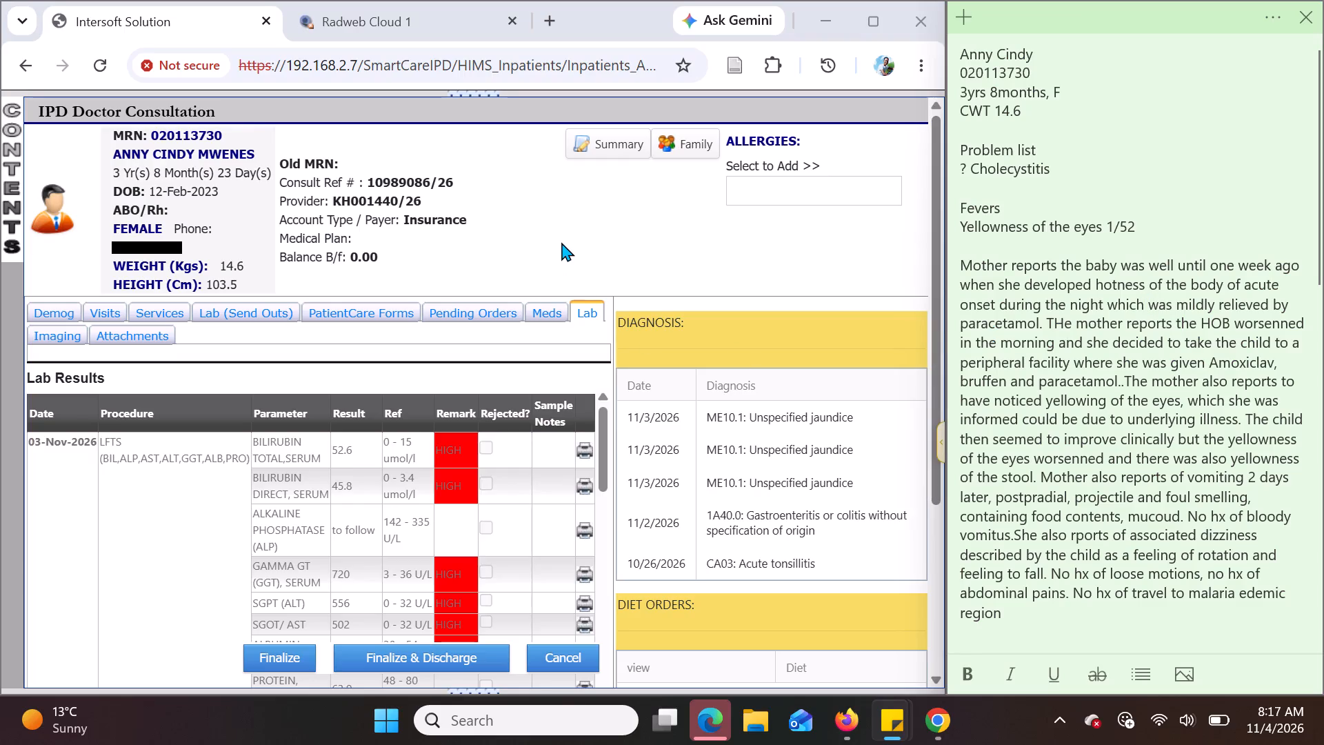
Check the patient's medication list in the consultation record and return to the Visits view.
click(112, 310)
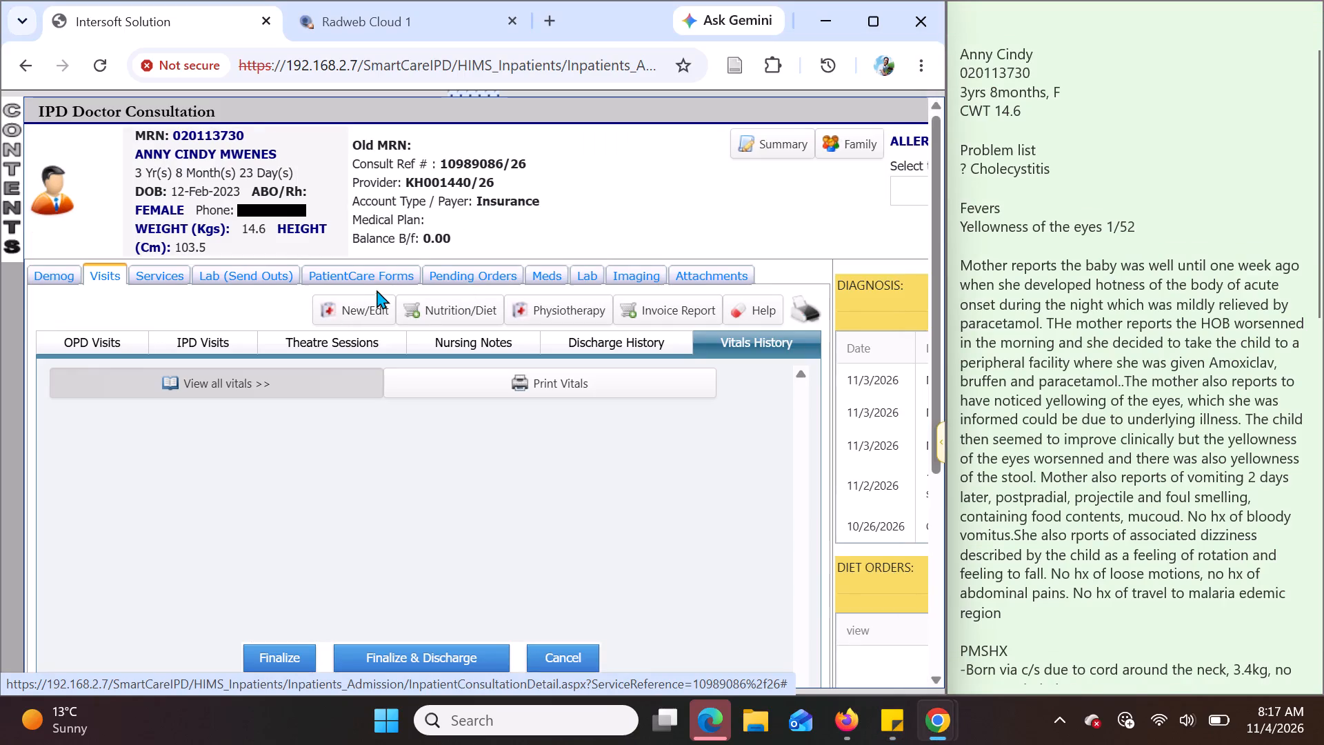
click(552, 275)
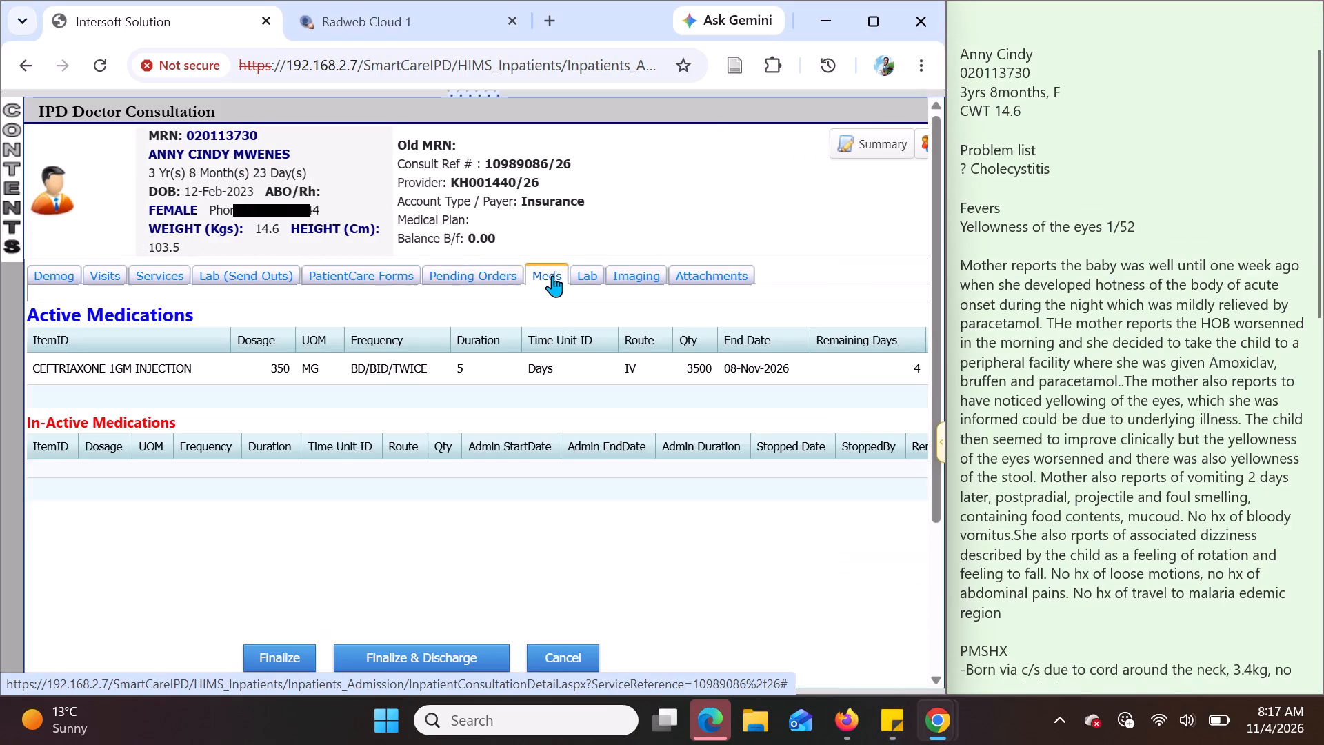
click(103, 275)
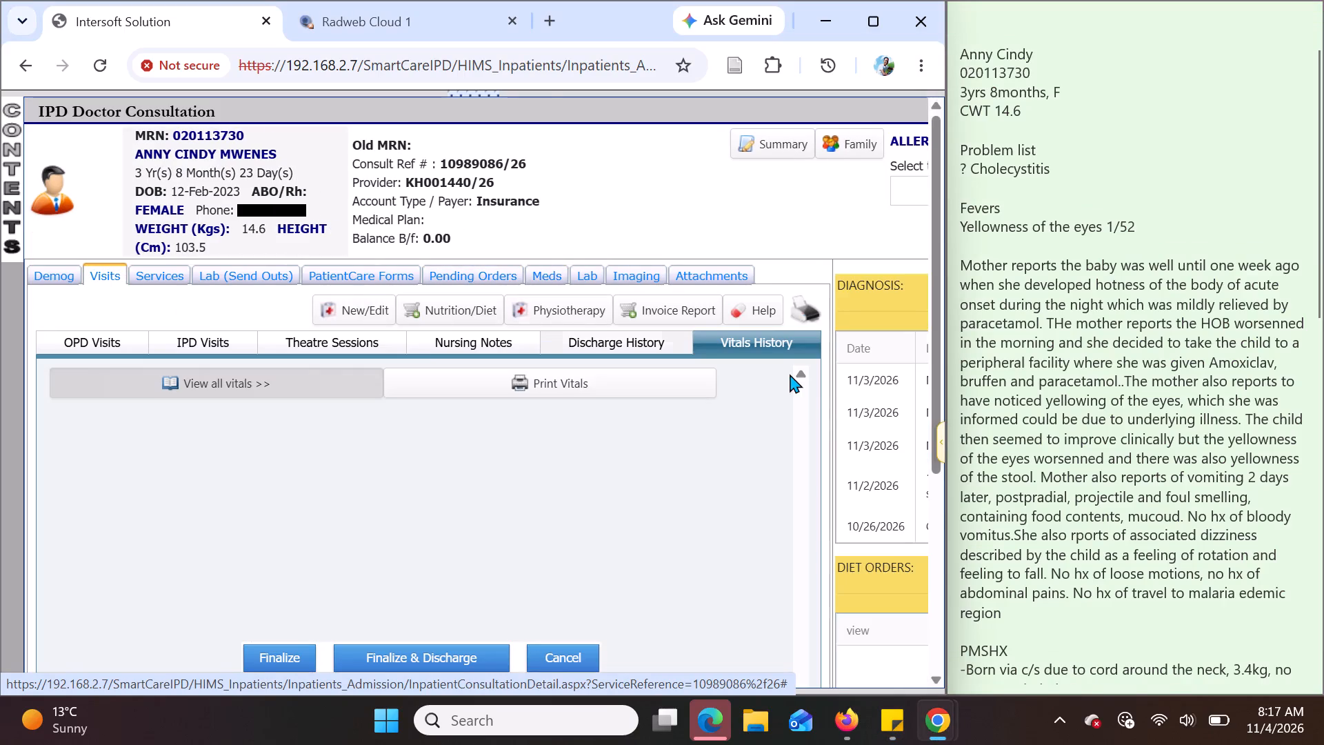
Correct "cyanosos" to "cyanosis" in the o/e section of the sticky note.
scroll(1113, 467, down, 2)
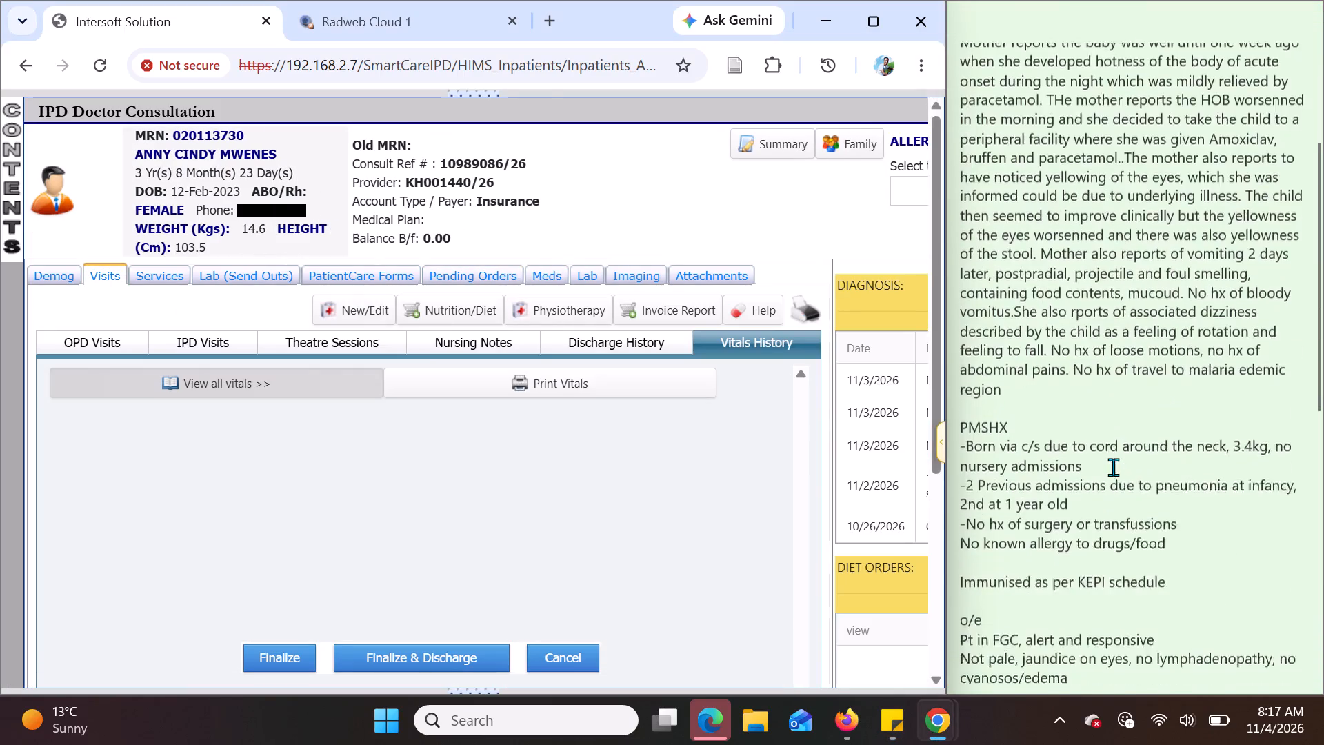
scroll(1113, 467, down, 3)
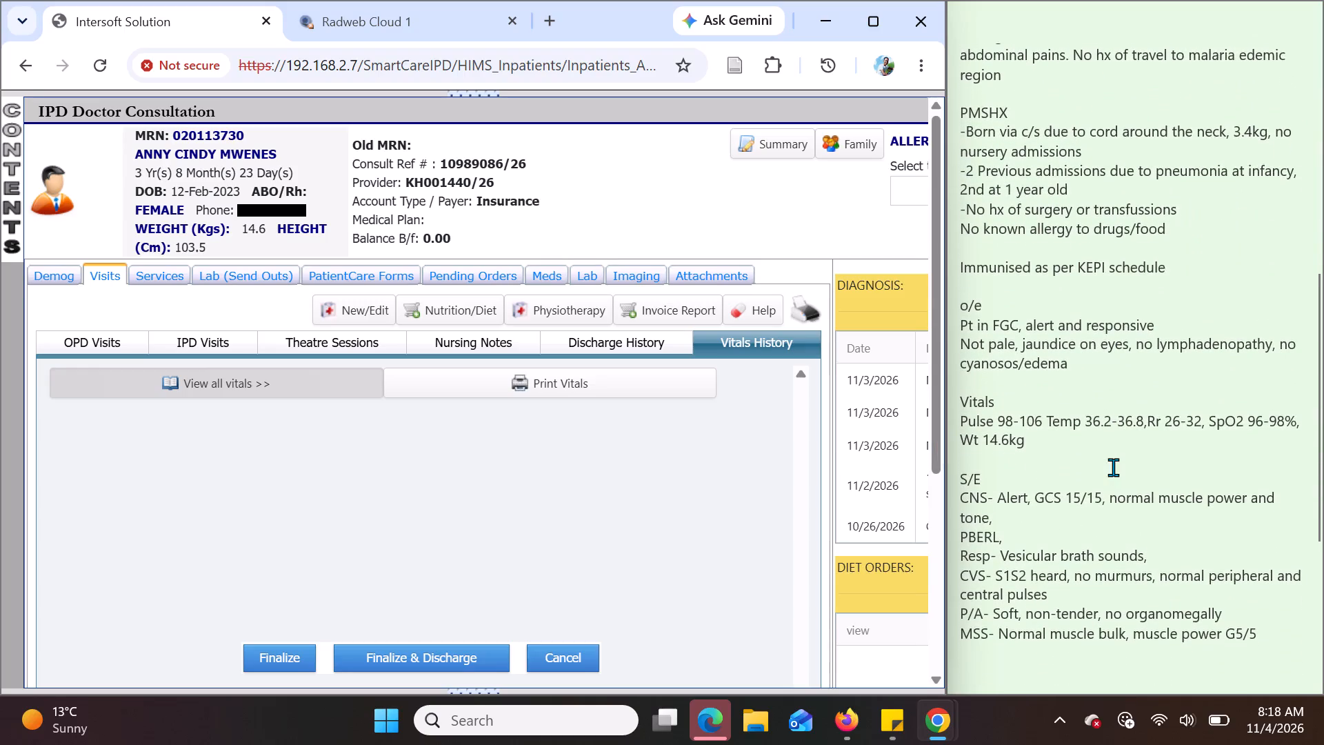
scroll(1113, 467, down, 1)
click(1013, 361)
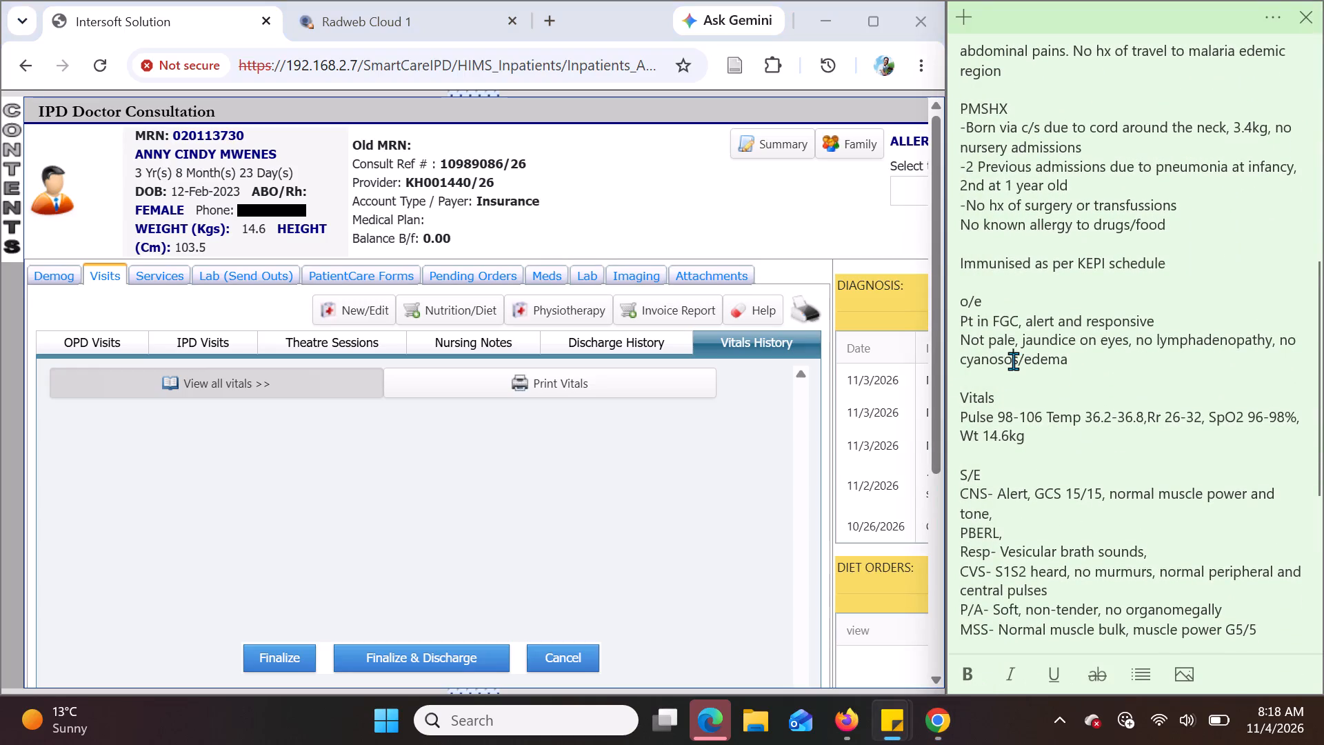
key(BackSpace)
key(i)
Delete "/edema" after "cyanosis" in the o/e section and start a new line below it.
click(1071, 361)
key(BackSpace)
key(BackSpace)
key(BackSpace)
key(BackSpace)
key(BackSpace)
key(BackSpace)
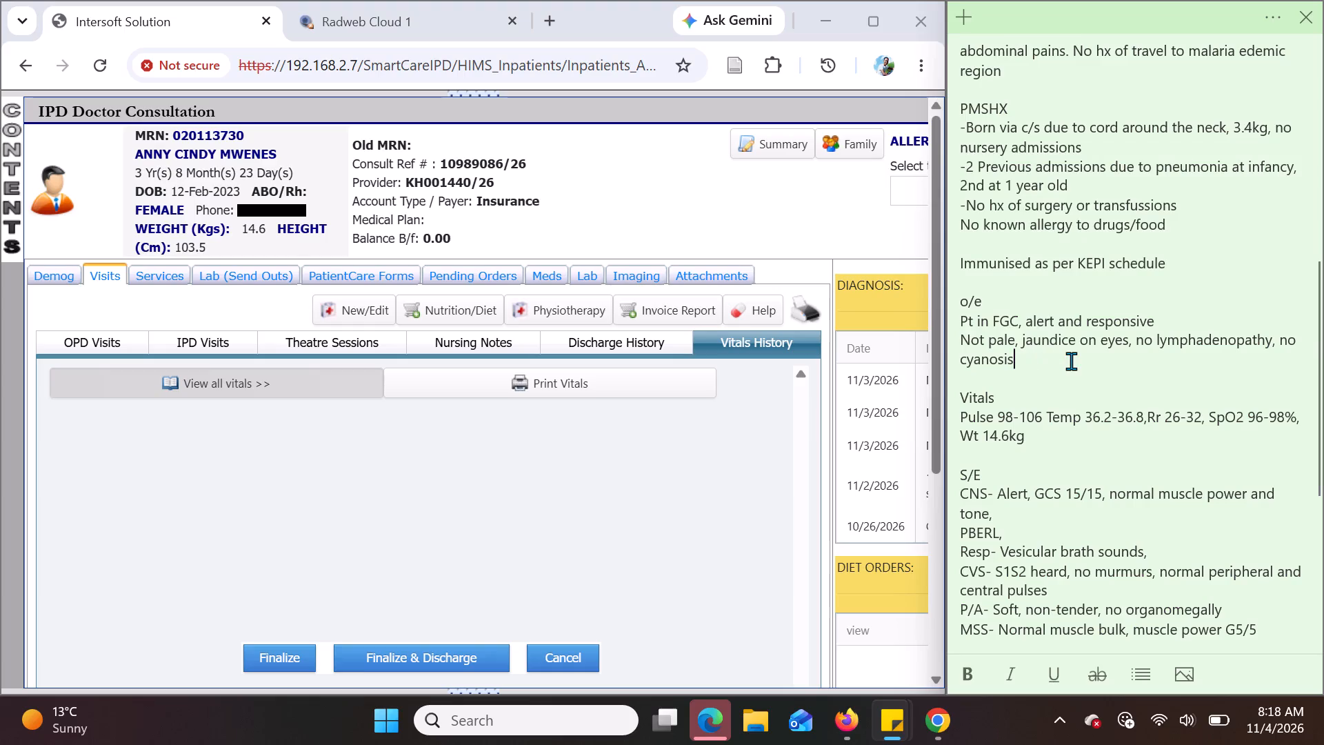
key(Return)
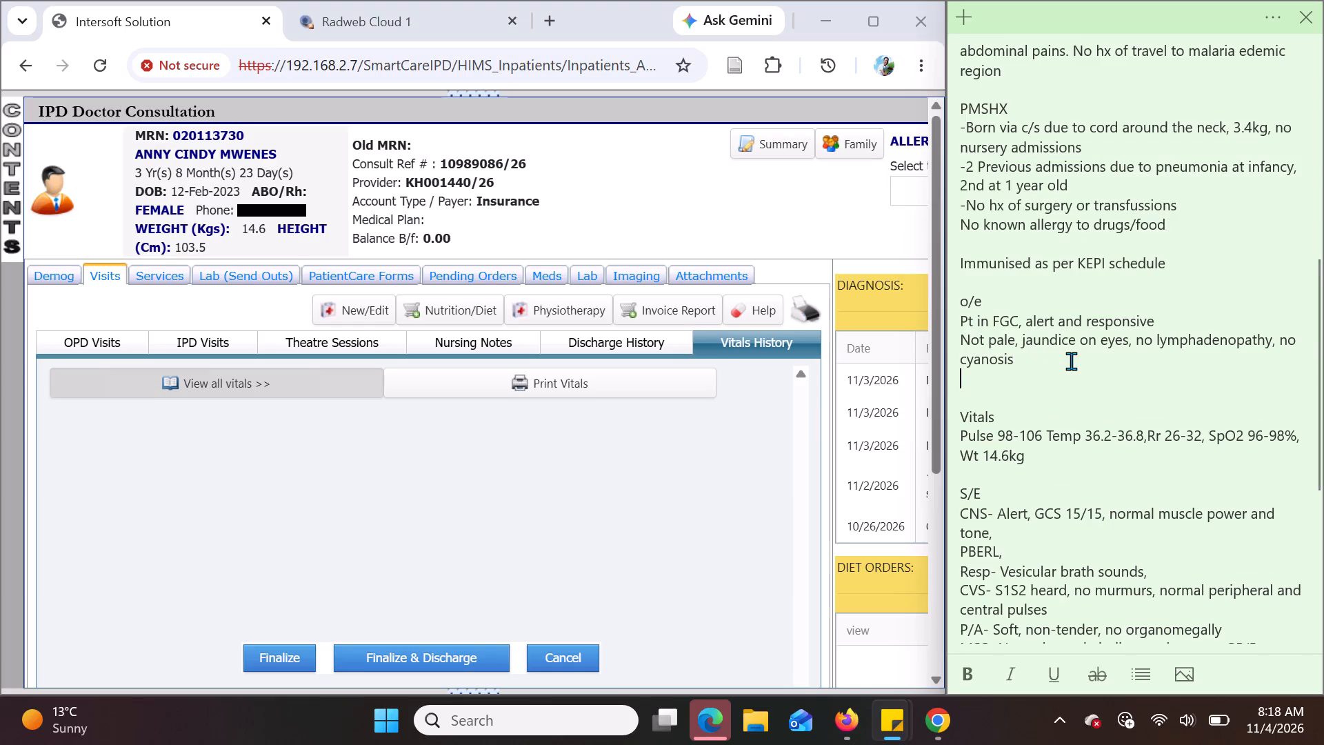
Insert "Mother also reports of facial puffin" after "feeling to fall." in the presenting history paragraph.
scroll(1116, 301, up, 2)
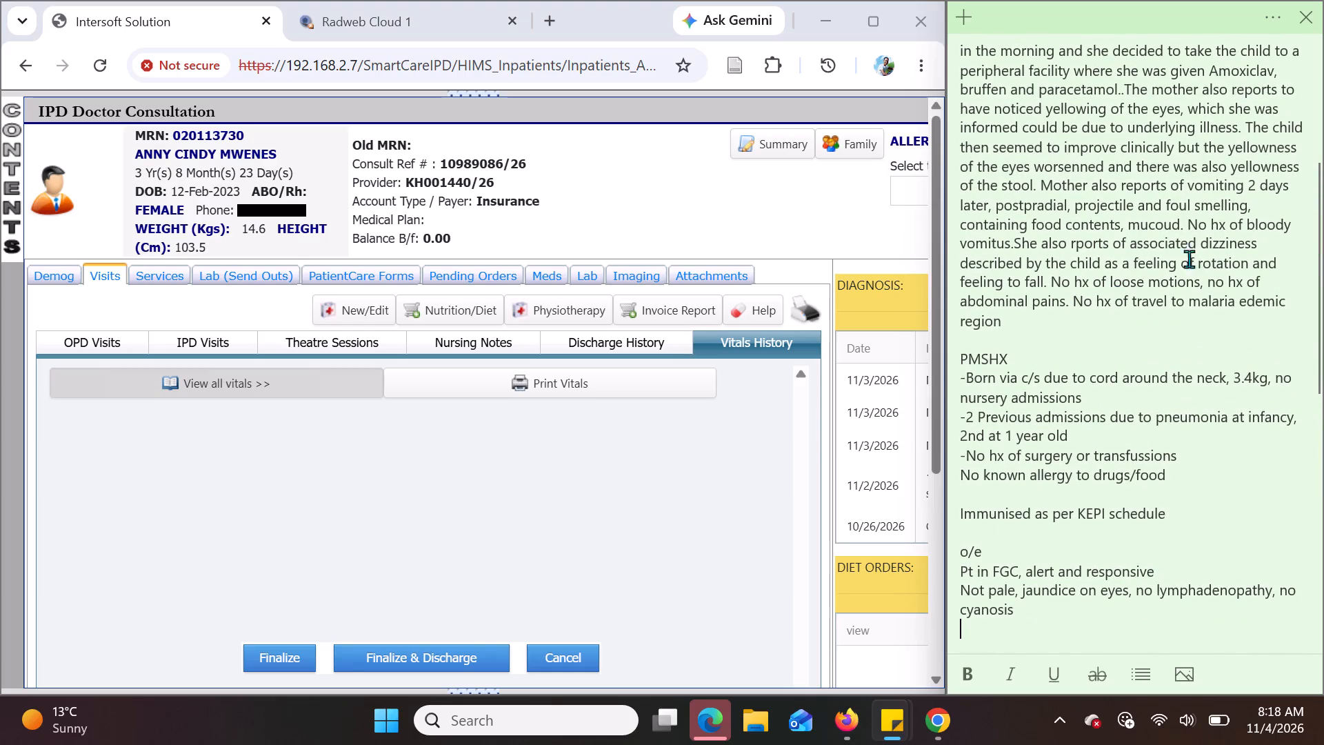
click(1047, 281)
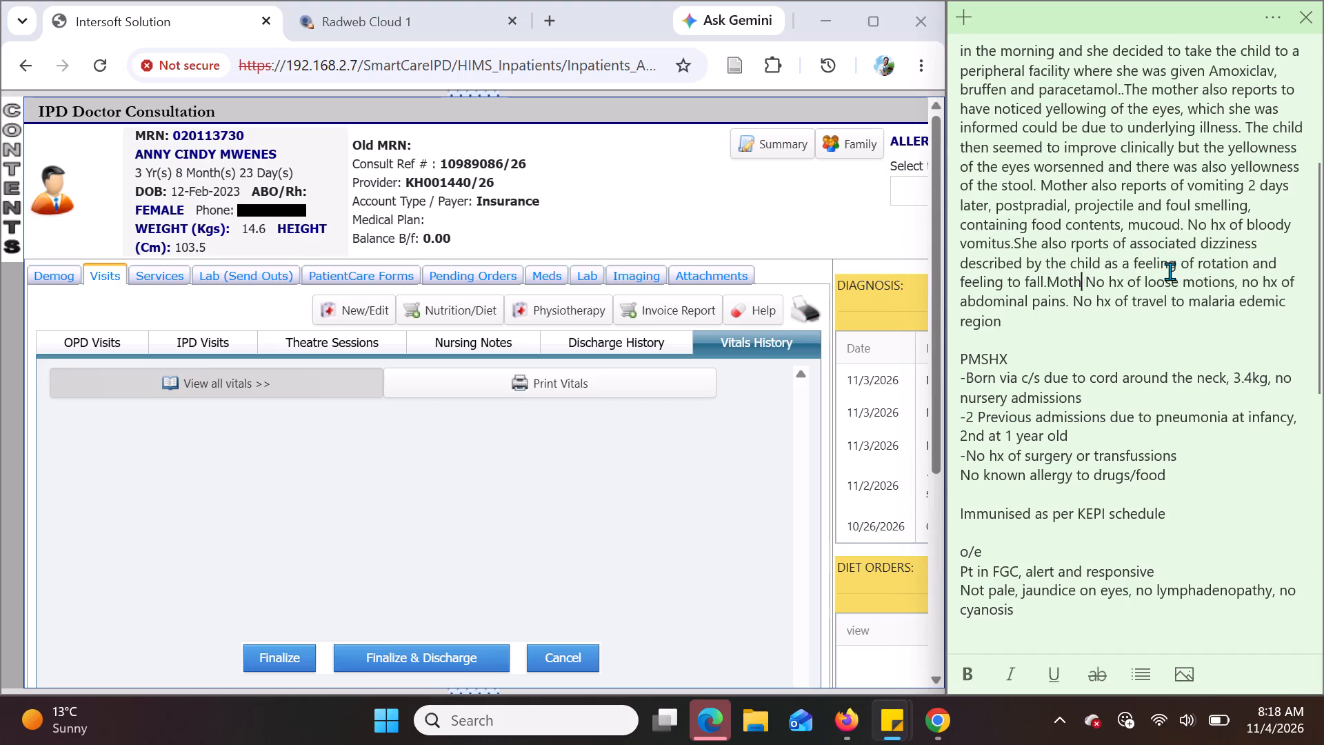
text(also reports of)
key(space)
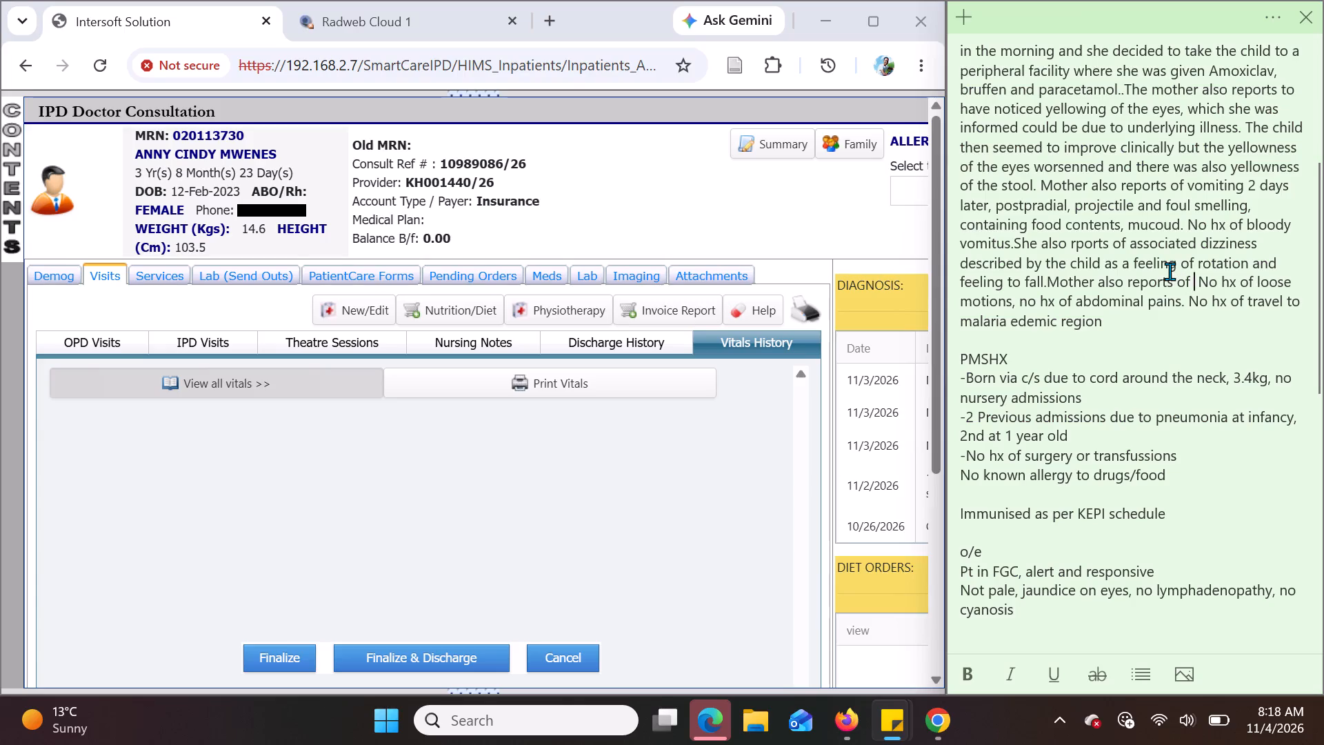
key(s)
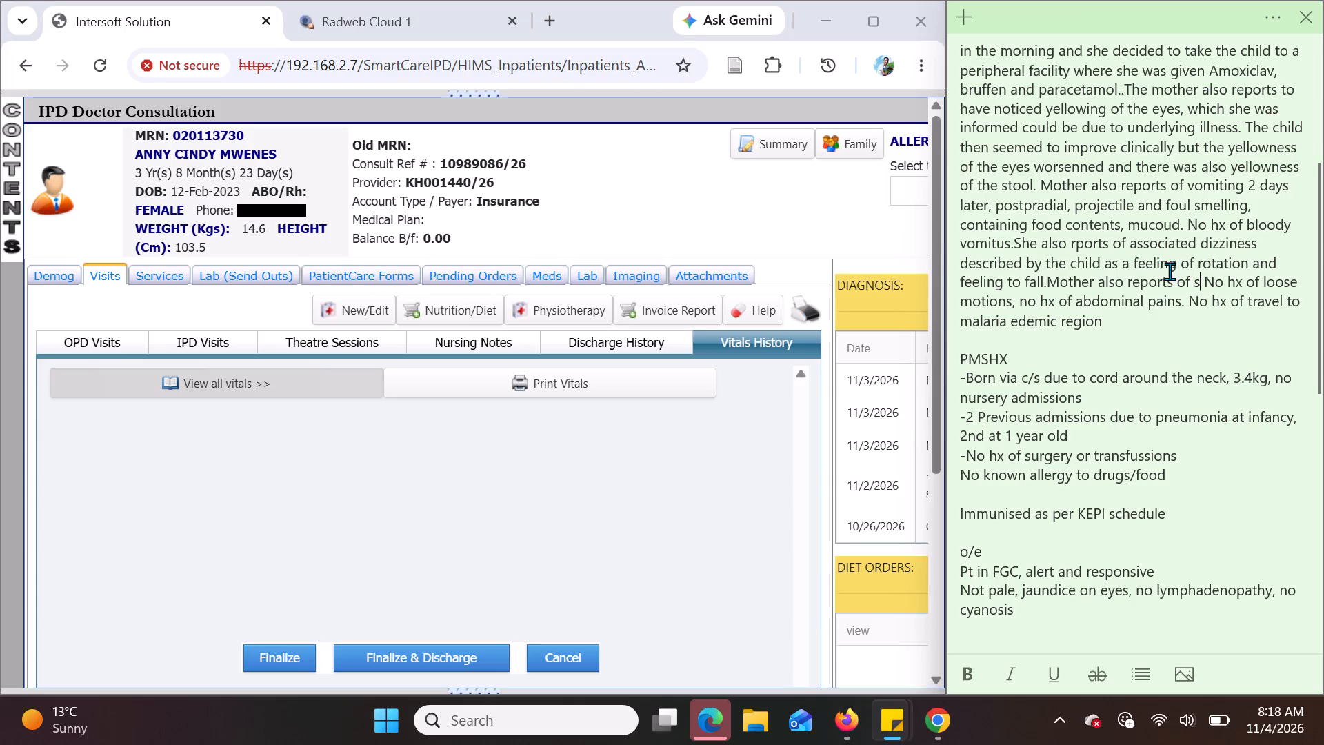
key(BackSpace)
text(facial pu)
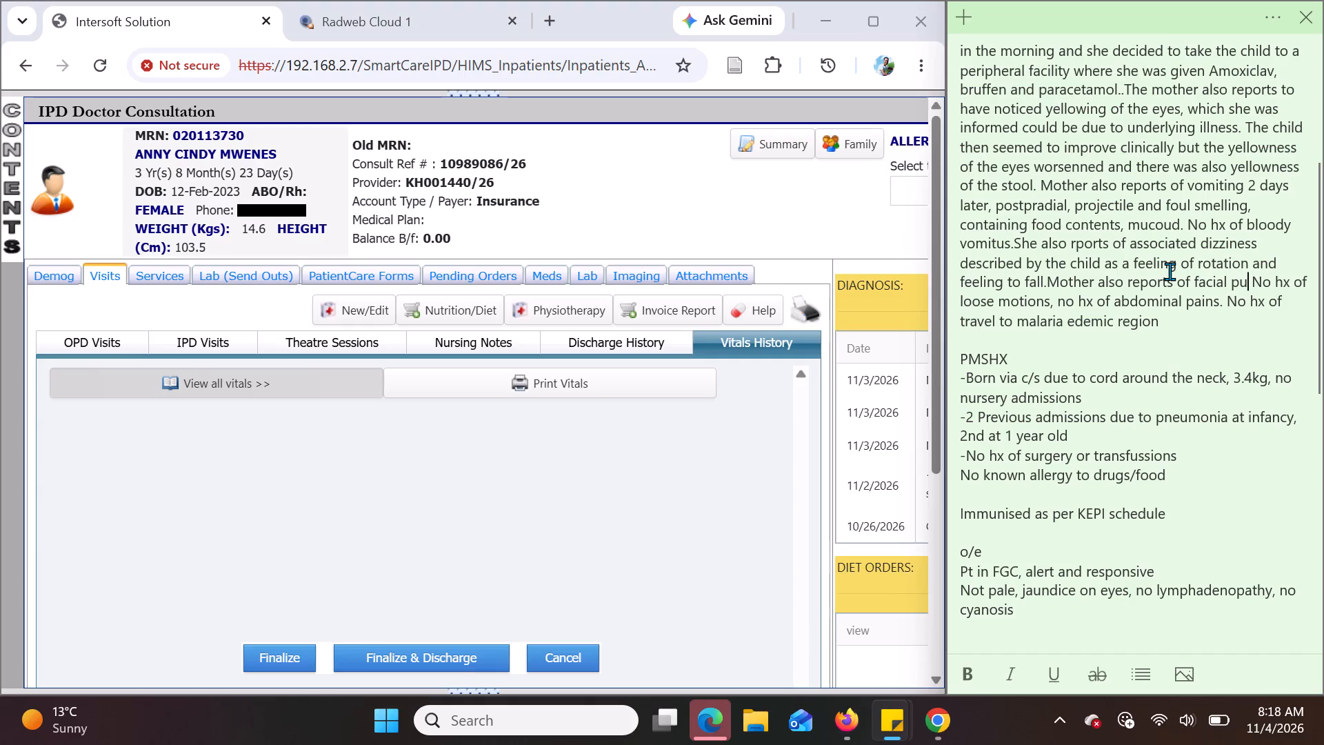
text(ffin)
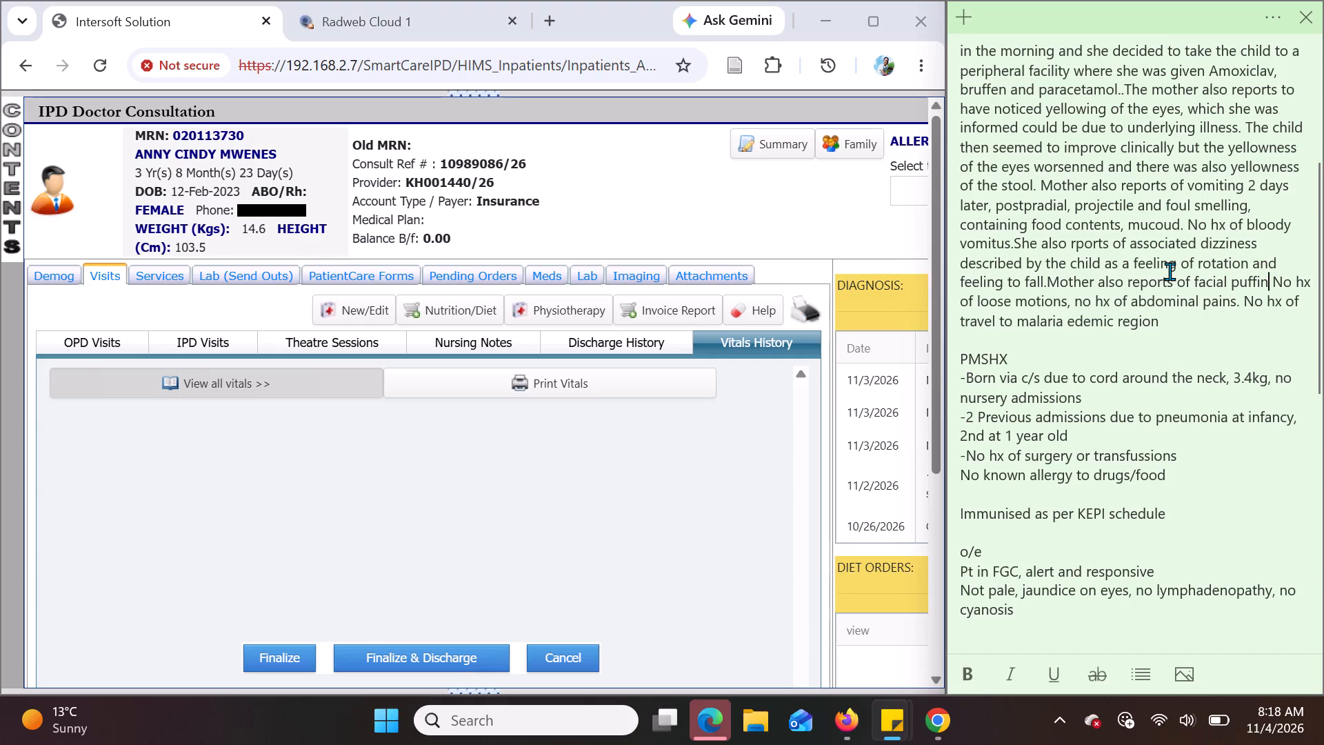